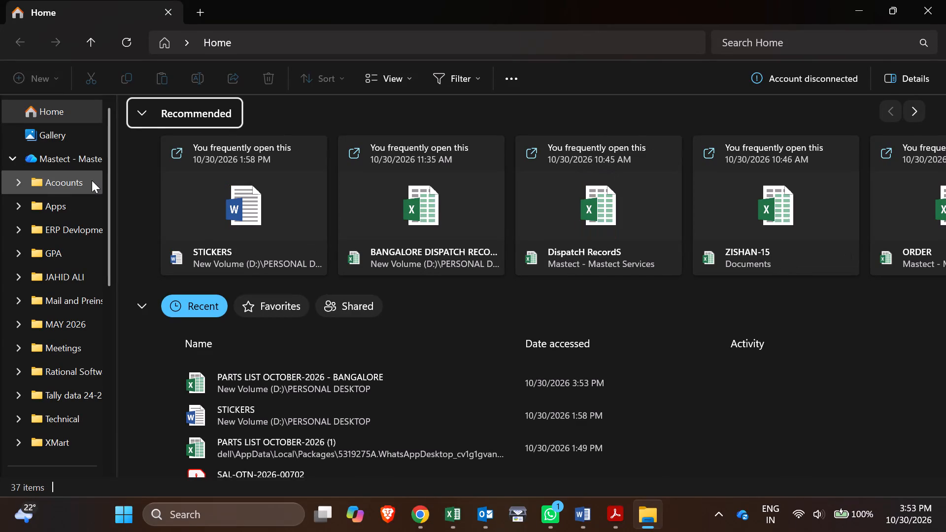
# Open the PERSONAL DESKTOP folder on New Volume (D:) in File Explorer.
pyautogui.scroll(-3, 61, 272)
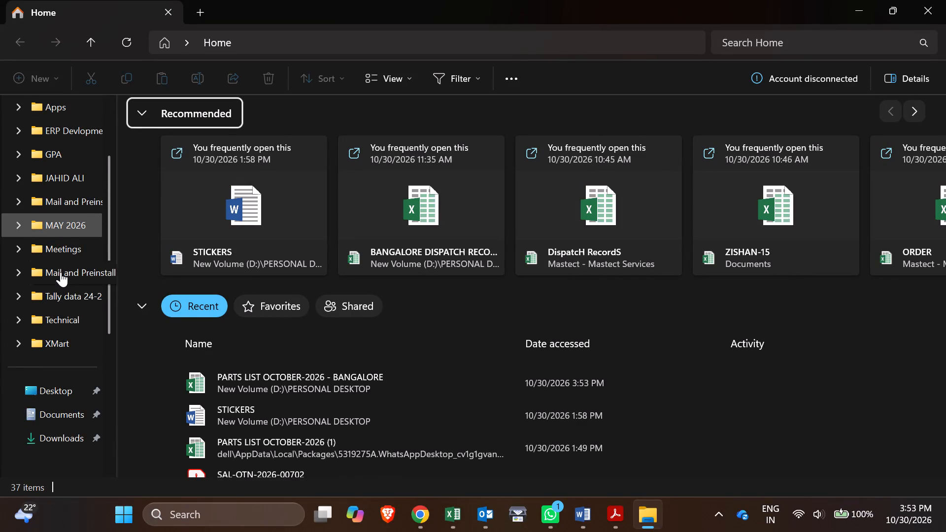
pyautogui.scroll(-1, 61, 272)
pyautogui.scroll(-2, 69, 380)
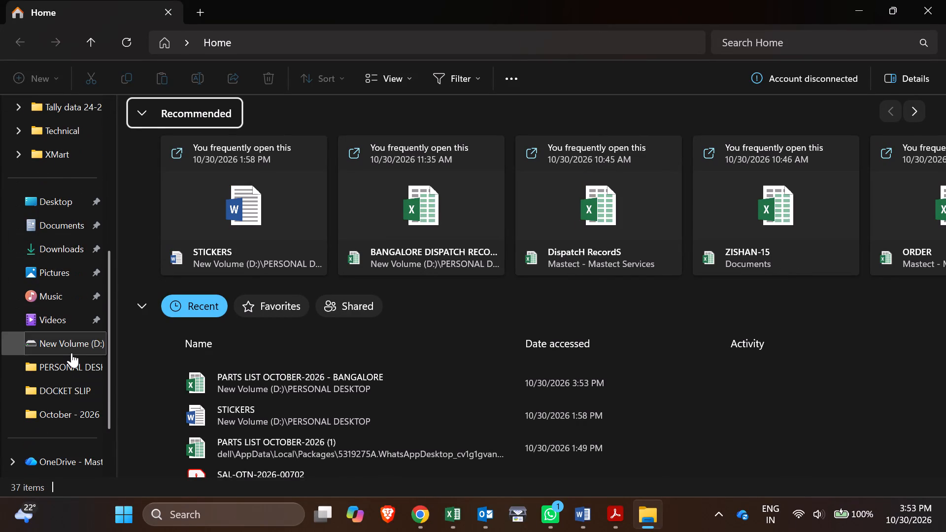
pyautogui.click(69, 368)
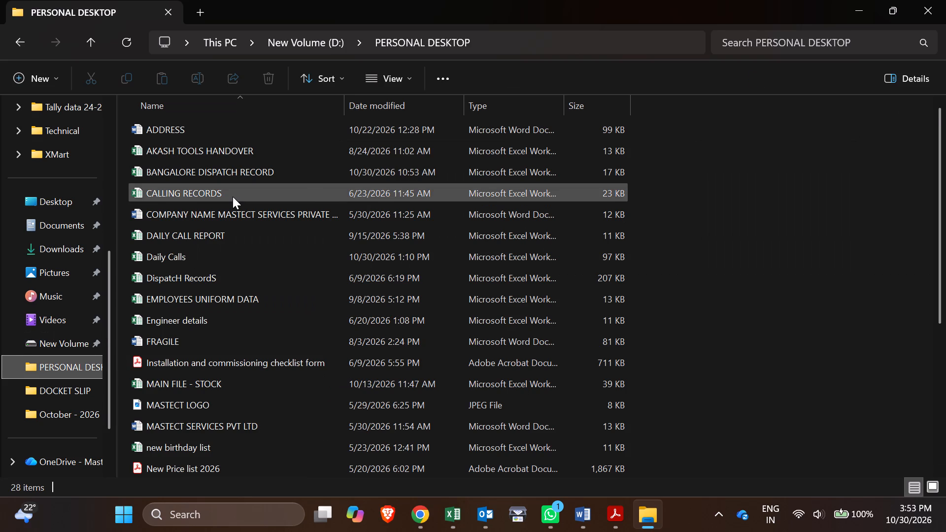
# Find the PARTS LIST OCTOBER-2026 - BANGALORE workbook in the PERSONAL DESKTOP folder and open it in Excel.
pyautogui.scroll(-2, 233, 197)
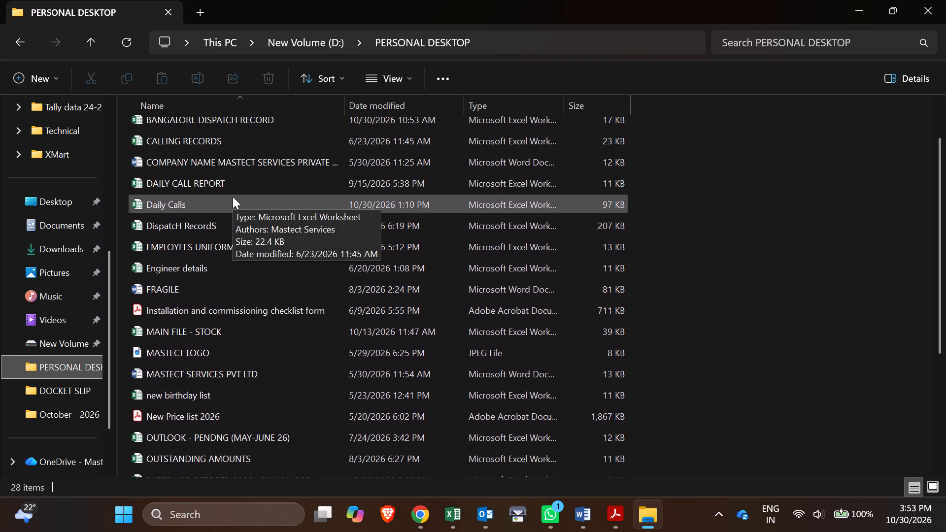
pyautogui.scroll(-1, 233, 197)
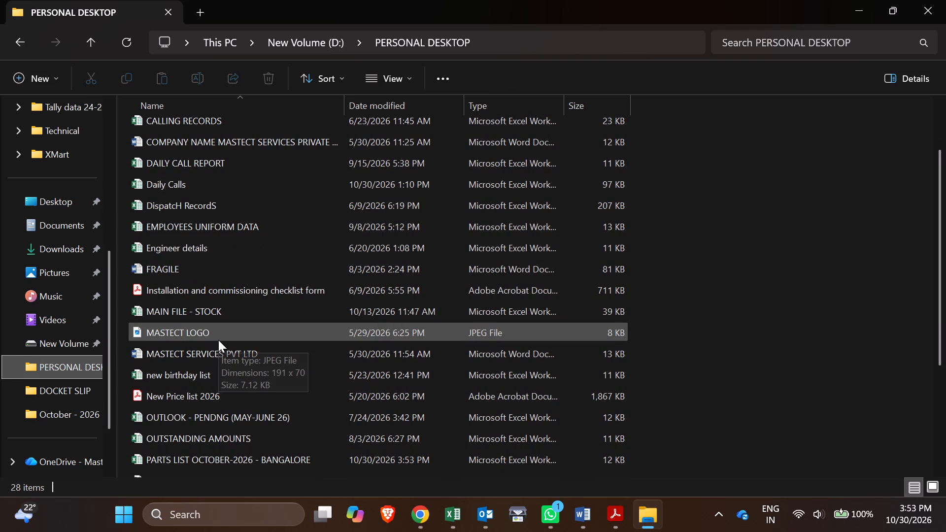
pyautogui.scroll(-3, 218, 340)
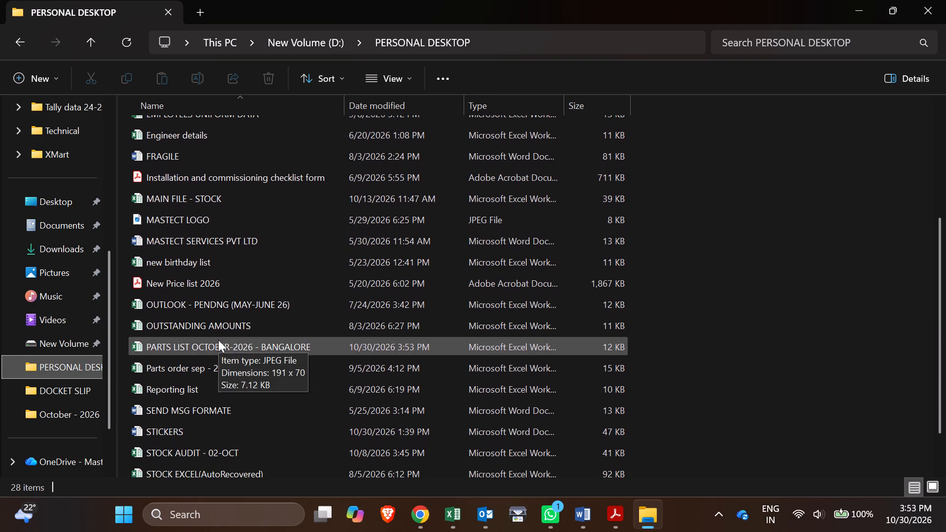
pyautogui.scroll(-1, 218, 340)
pyautogui.doubleClick(218, 340)
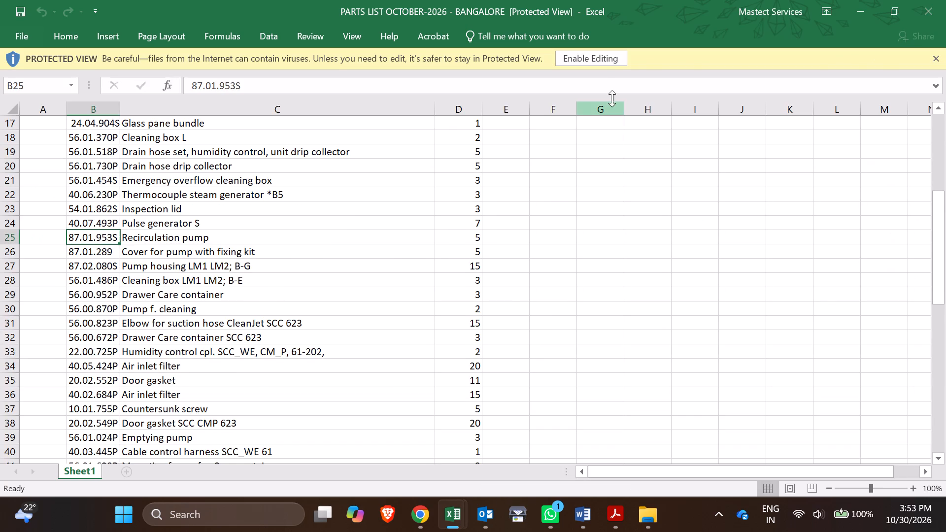
# Enable editing of the protected October parts list workbook for Bangalore.
pyautogui.click(586, 58)
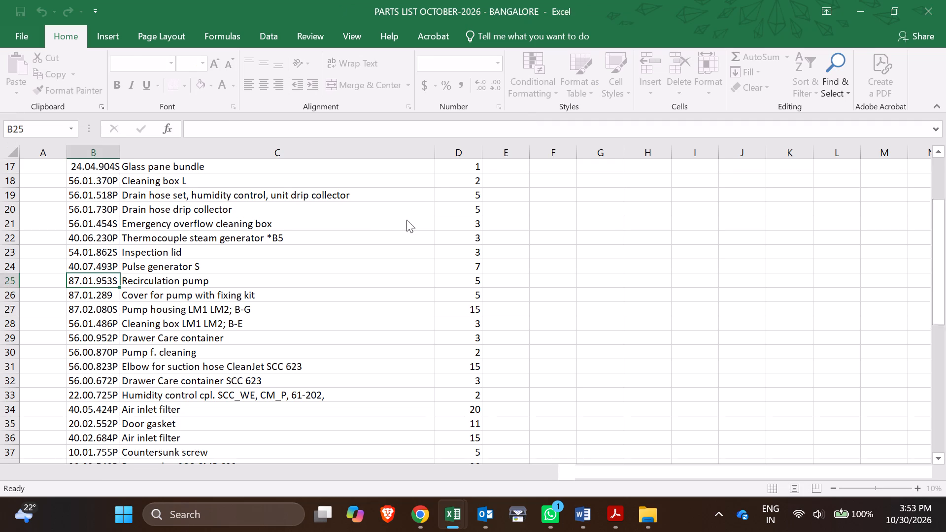
pyautogui.click(375, 235)
pyautogui.hscroll(2, 375, 235)
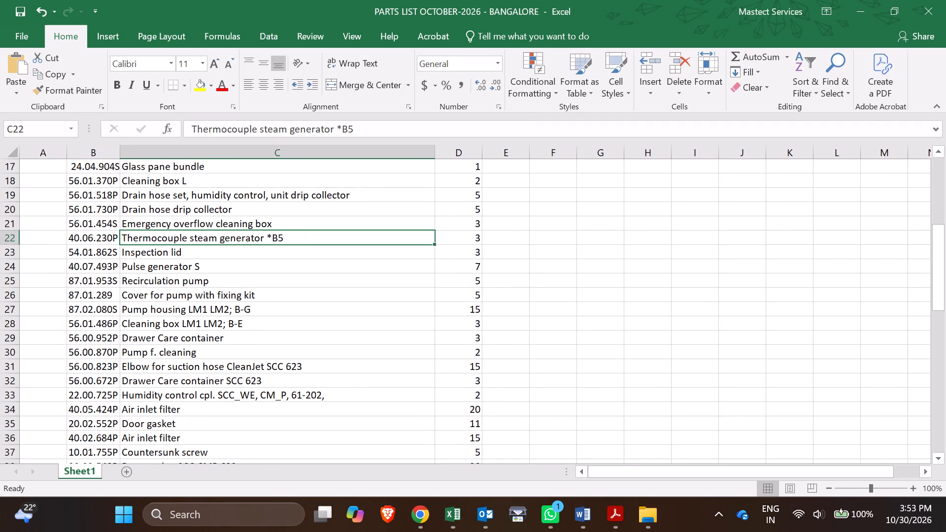
# Switch to the PERSONAL DESKTOP File Explorer window and close it.
pyautogui.hotkey('alt', 'Tab')
pyautogui.hotkey('alt', 'Tab')
pyautogui.hotkey('alt', 'Tab')
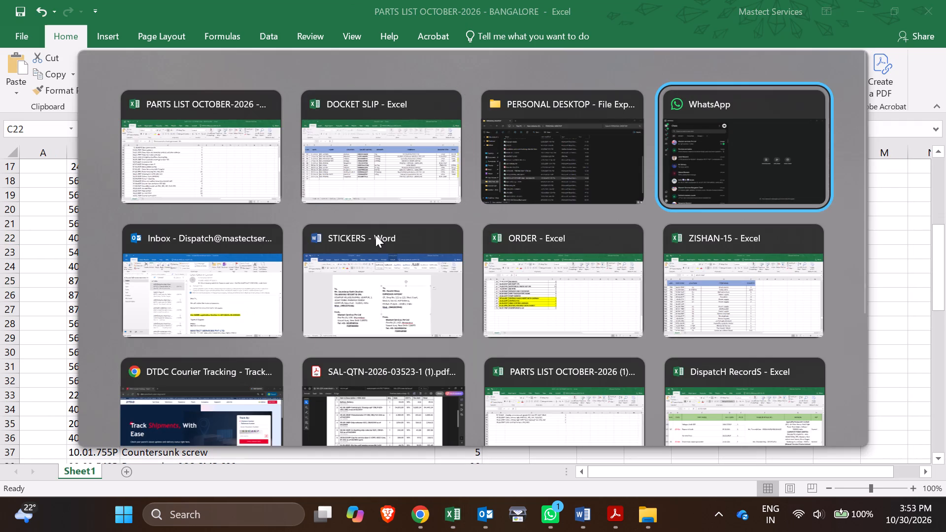
pyautogui.hotkey('alt', 'Left')
pyautogui.click(945, 0)
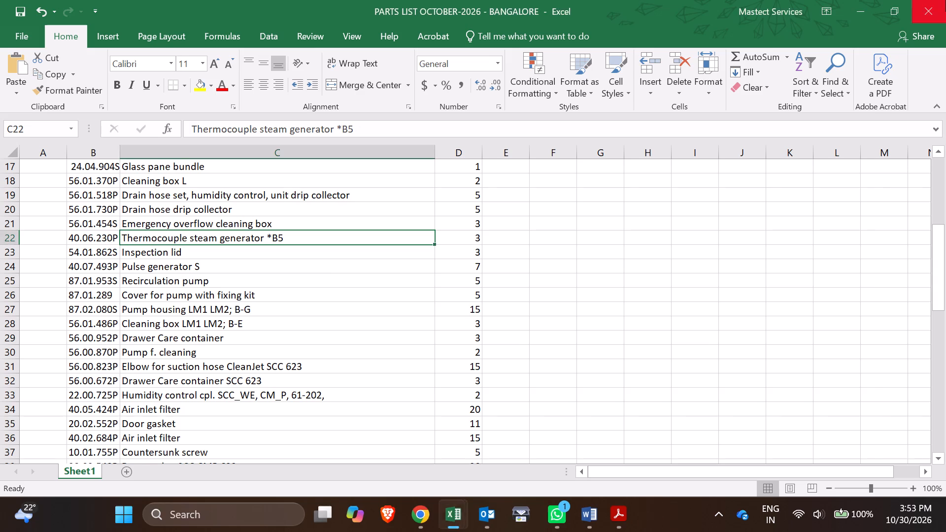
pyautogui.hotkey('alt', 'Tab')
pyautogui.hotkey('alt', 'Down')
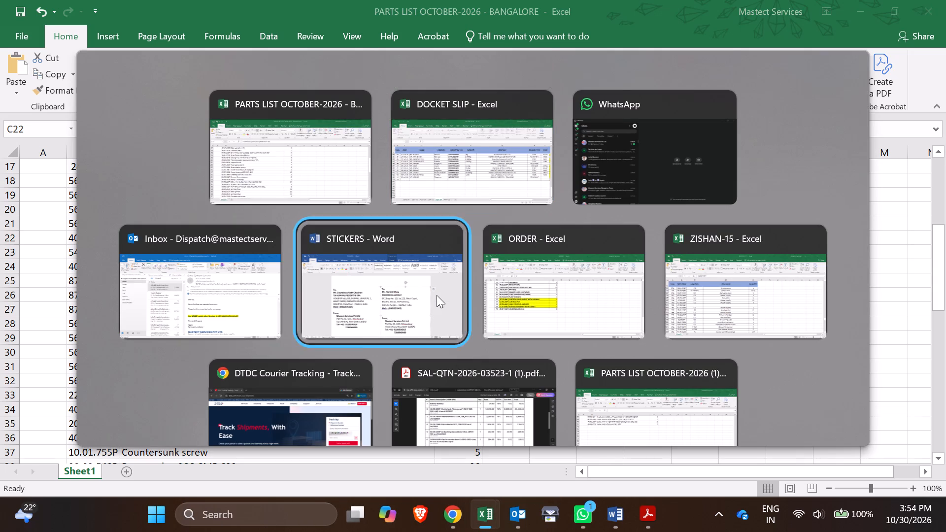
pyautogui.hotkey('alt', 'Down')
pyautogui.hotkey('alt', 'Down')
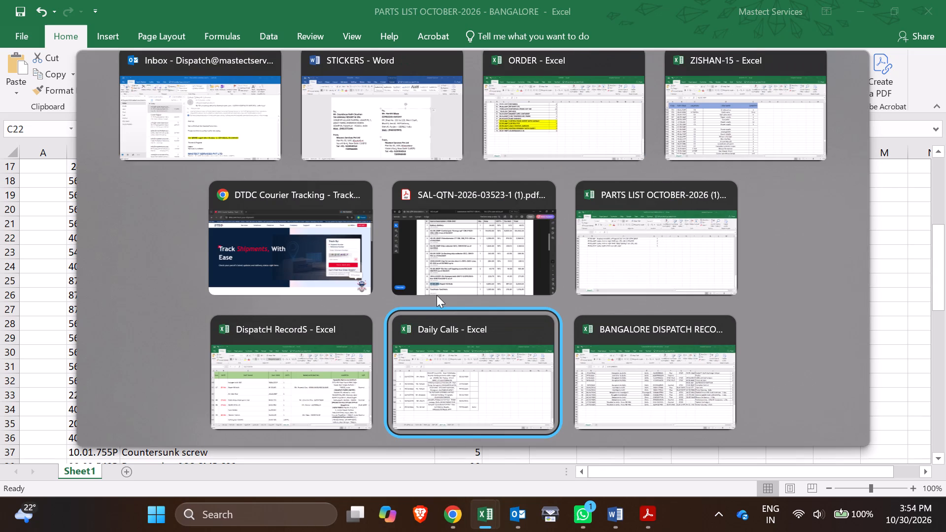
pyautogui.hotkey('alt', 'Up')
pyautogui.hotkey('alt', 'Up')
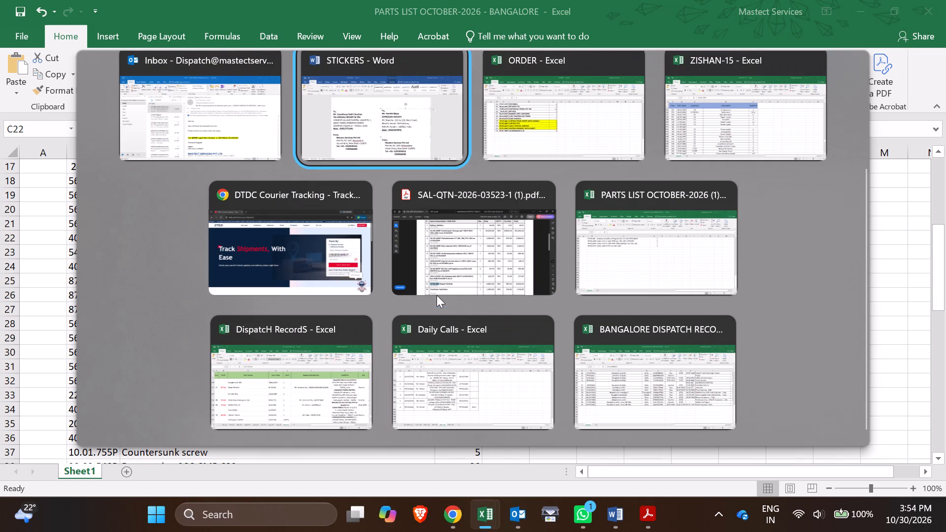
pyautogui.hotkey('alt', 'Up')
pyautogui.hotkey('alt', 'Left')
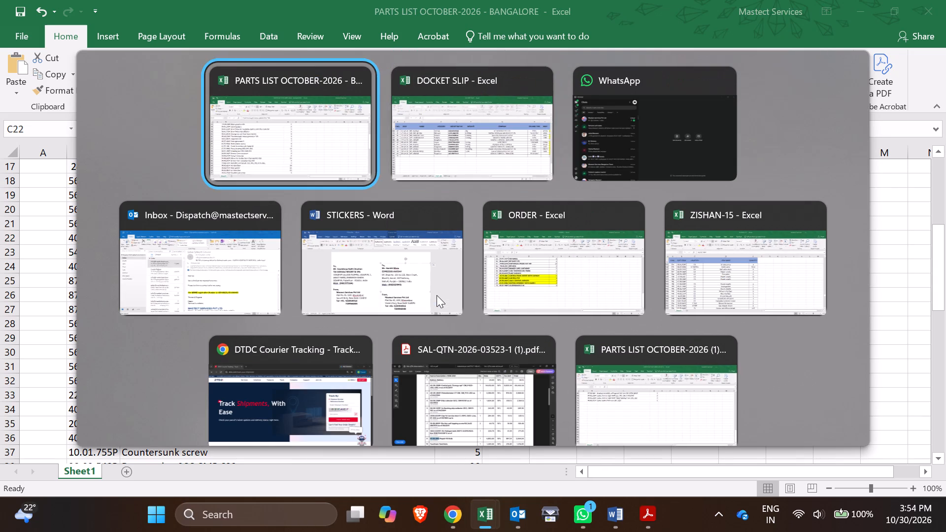
# Go to empty cell B73 below the last part in the list and save the workbook.
pyautogui.click(346, 334)
pyautogui.scroll(-5, 346, 334)
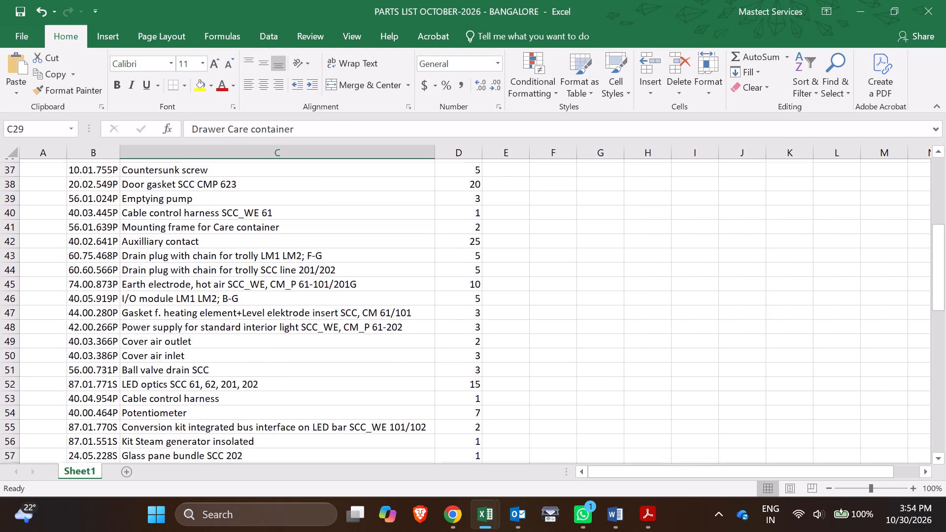
pyautogui.scroll(-7, 346, 334)
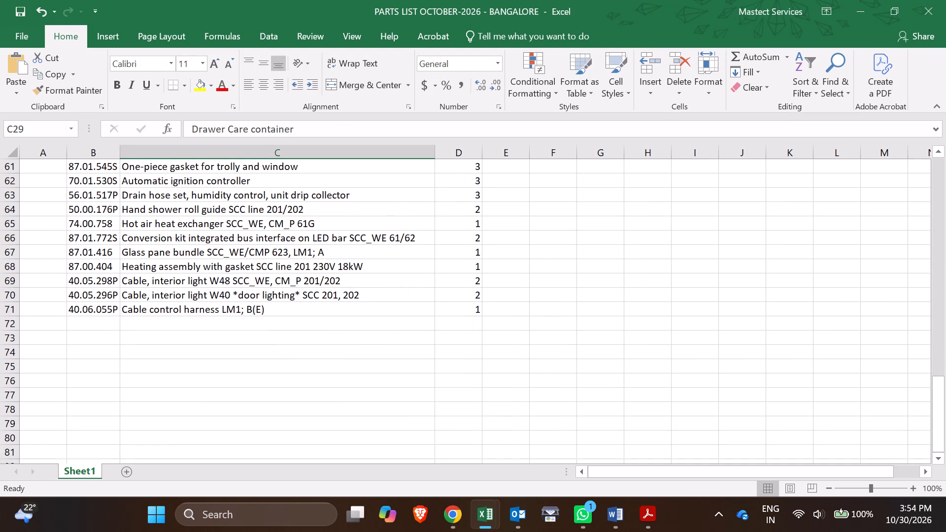
pyautogui.click(106, 339)
pyautogui.hotkey('ctrl', 's')
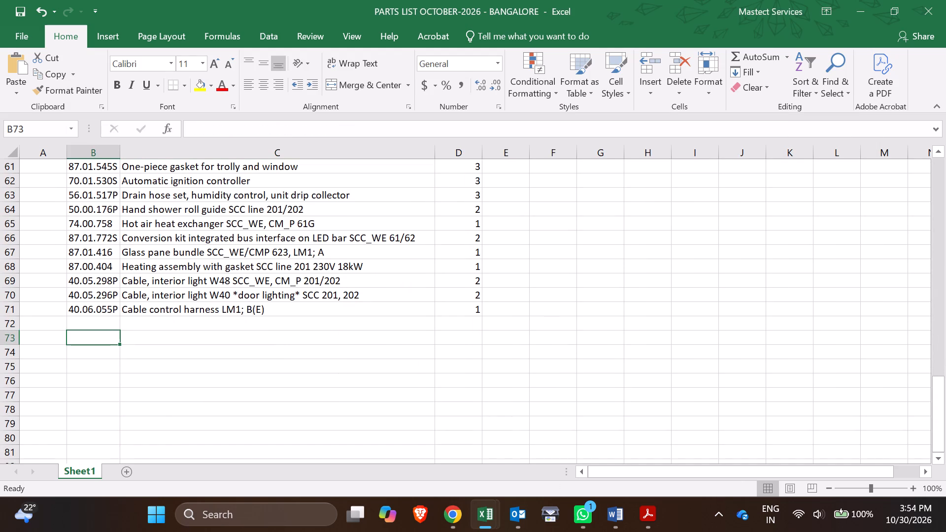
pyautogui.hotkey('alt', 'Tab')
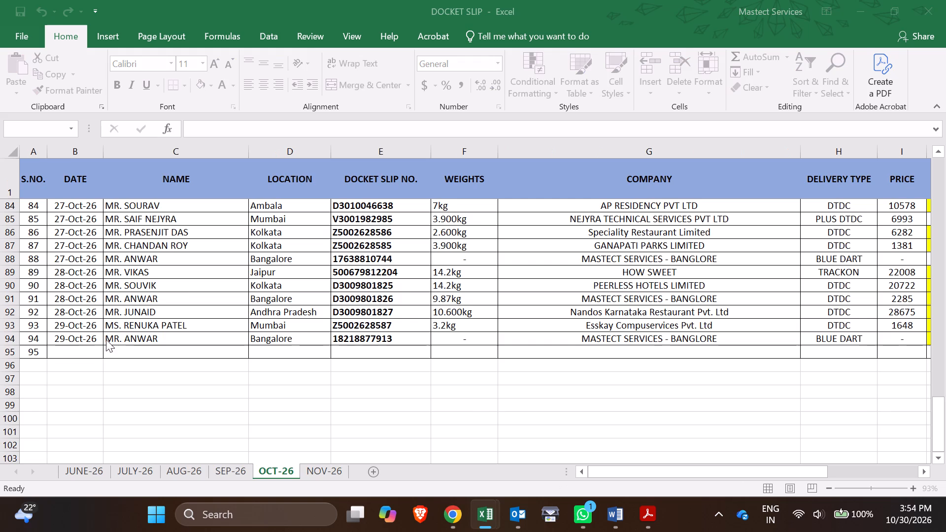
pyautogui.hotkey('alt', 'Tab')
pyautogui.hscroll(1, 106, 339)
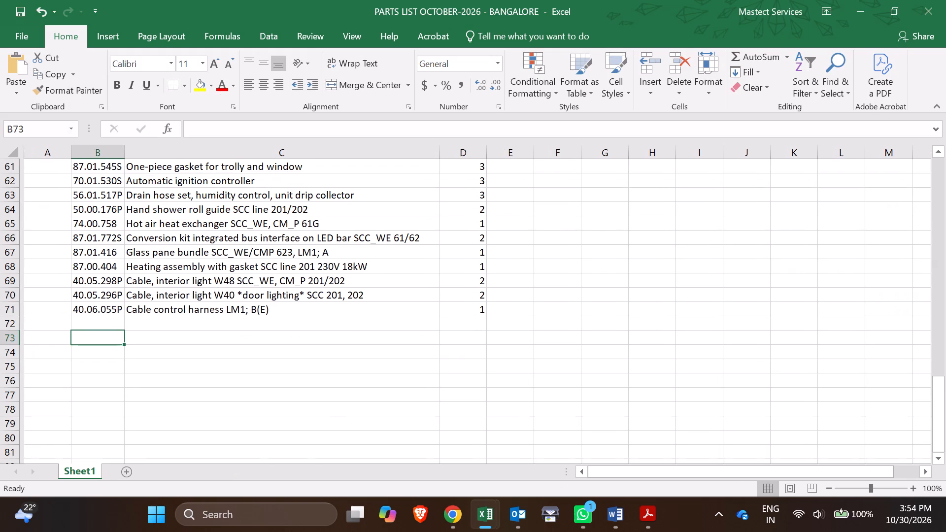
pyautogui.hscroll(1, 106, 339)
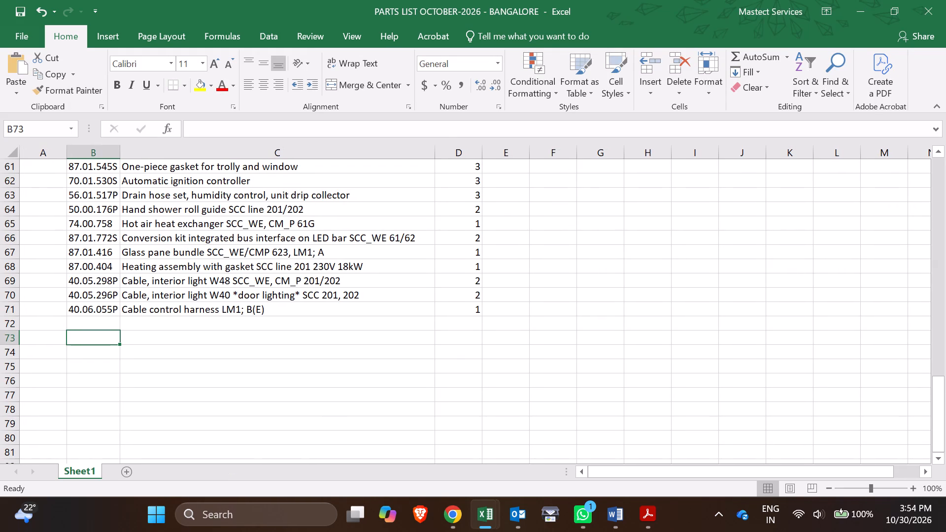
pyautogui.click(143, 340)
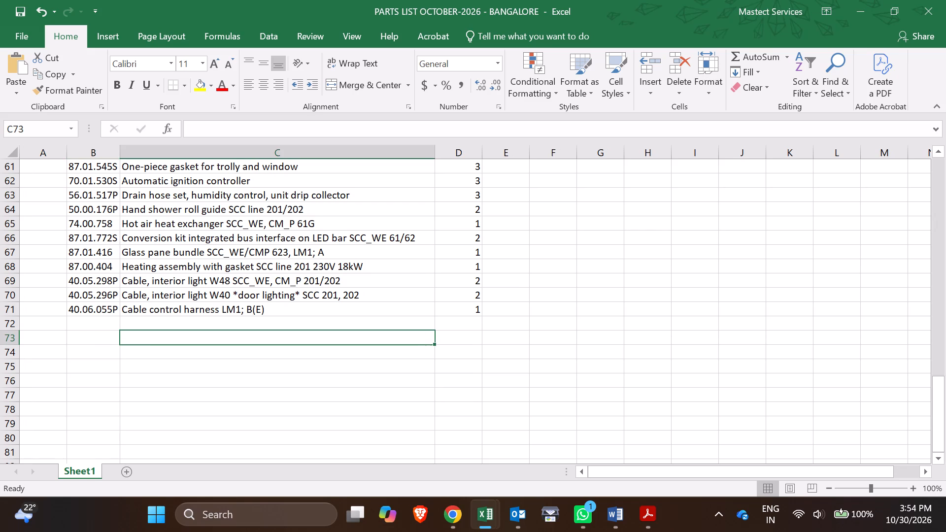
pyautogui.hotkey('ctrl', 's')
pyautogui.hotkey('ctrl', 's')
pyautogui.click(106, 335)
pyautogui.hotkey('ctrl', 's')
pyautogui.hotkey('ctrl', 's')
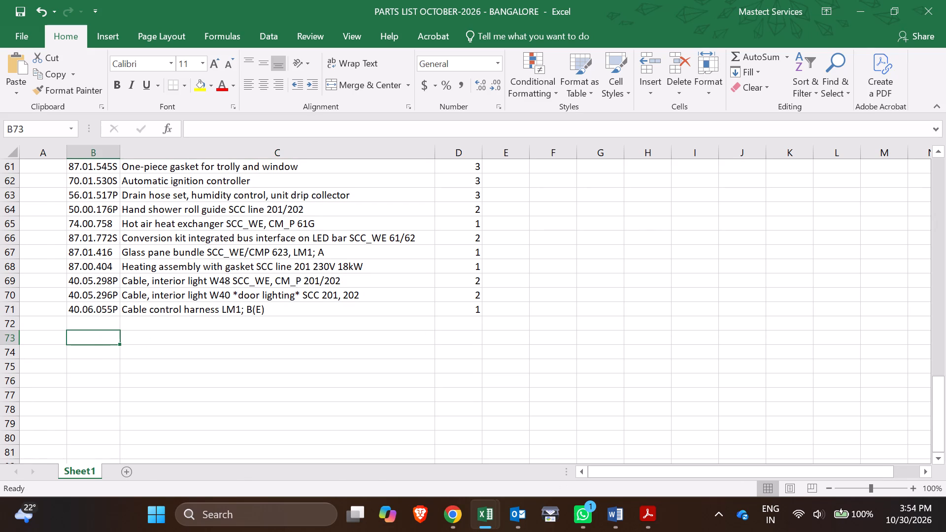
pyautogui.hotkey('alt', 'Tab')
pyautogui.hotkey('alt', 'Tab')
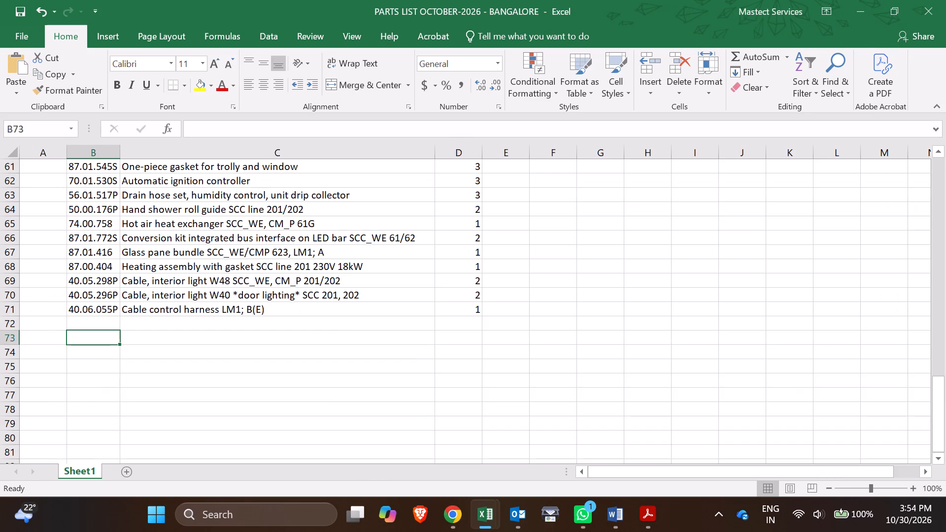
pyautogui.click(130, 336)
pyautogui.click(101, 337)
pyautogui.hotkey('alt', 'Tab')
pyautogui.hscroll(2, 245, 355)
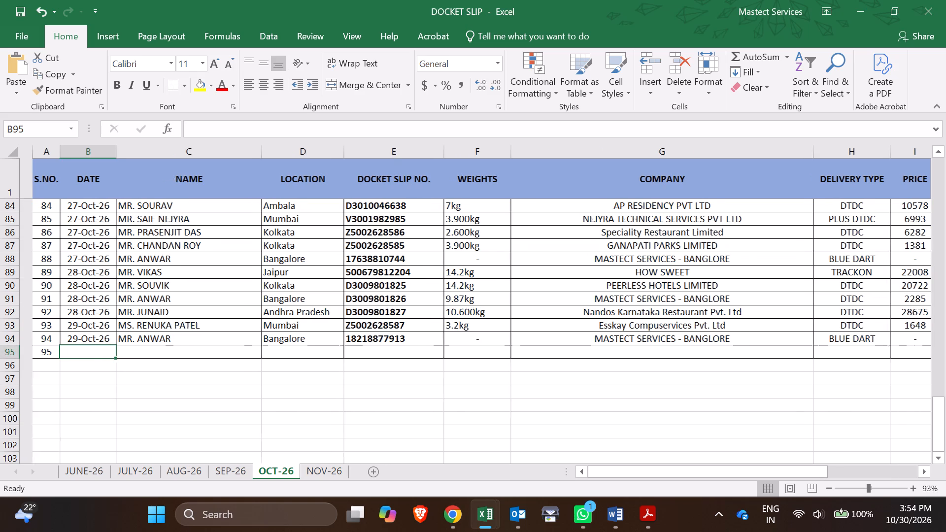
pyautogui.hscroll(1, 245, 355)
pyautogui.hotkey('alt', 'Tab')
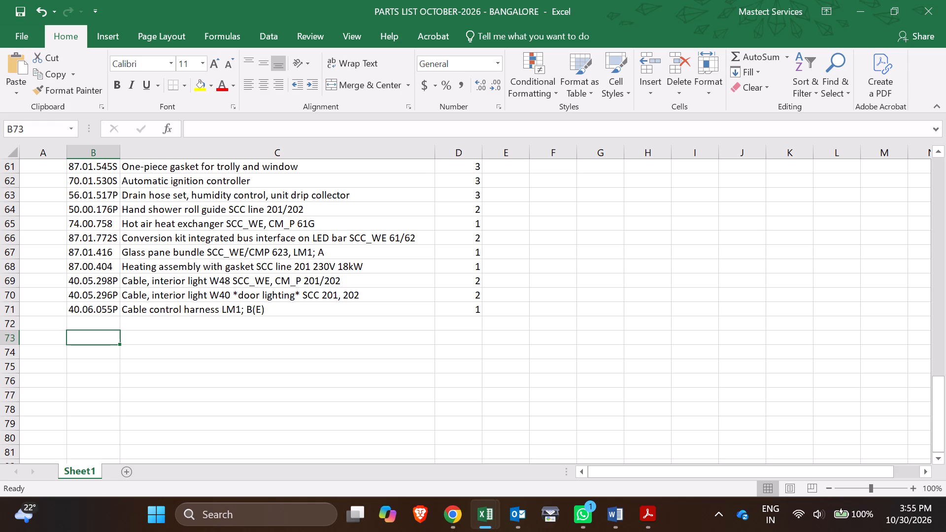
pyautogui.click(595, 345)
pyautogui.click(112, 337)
# In Chrome, search Google in a new tab for "tt full form in railway", close that tab and return to the parts list.
pyautogui.click(439, 520)
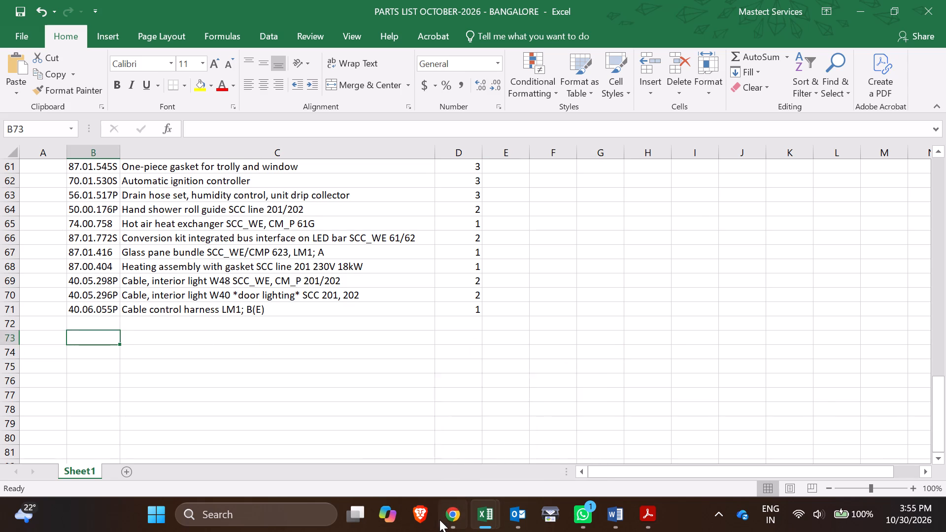
pyautogui.click(211, 16)
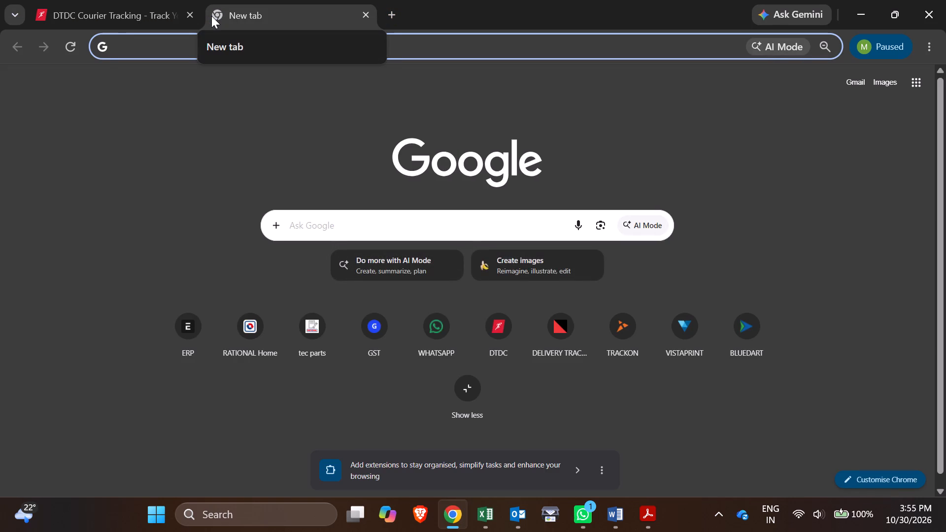
pyautogui.press('t')
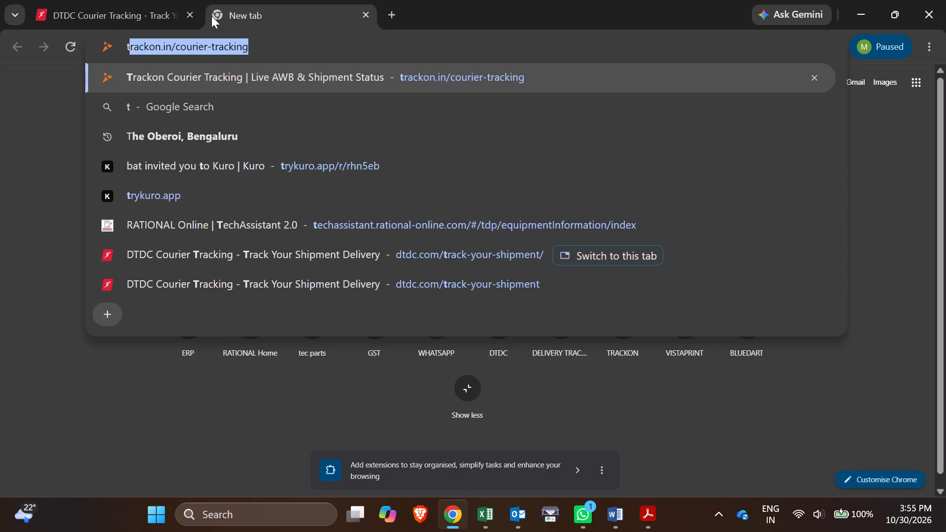
pyautogui.write('t')
pyautogui.press('space')
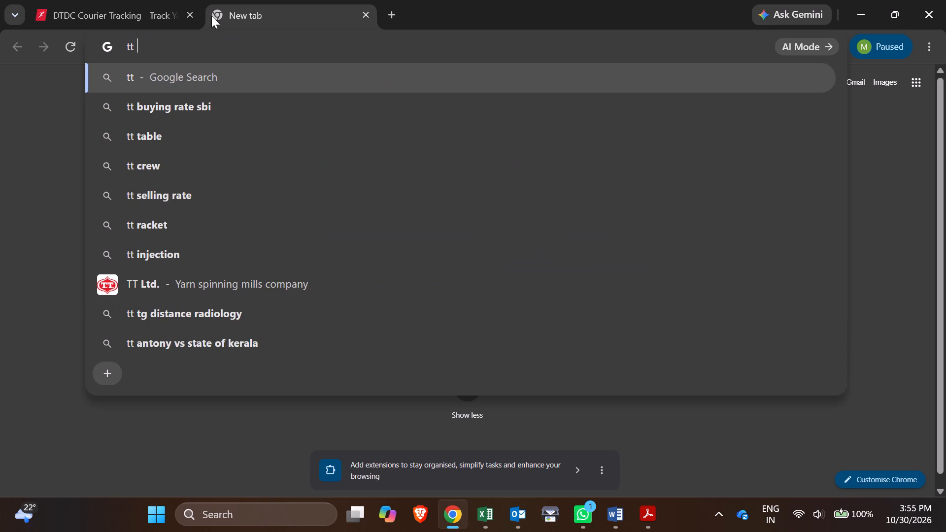
pyautogui.write('full')
pyautogui.press('Down')
pyautogui.press('Return')
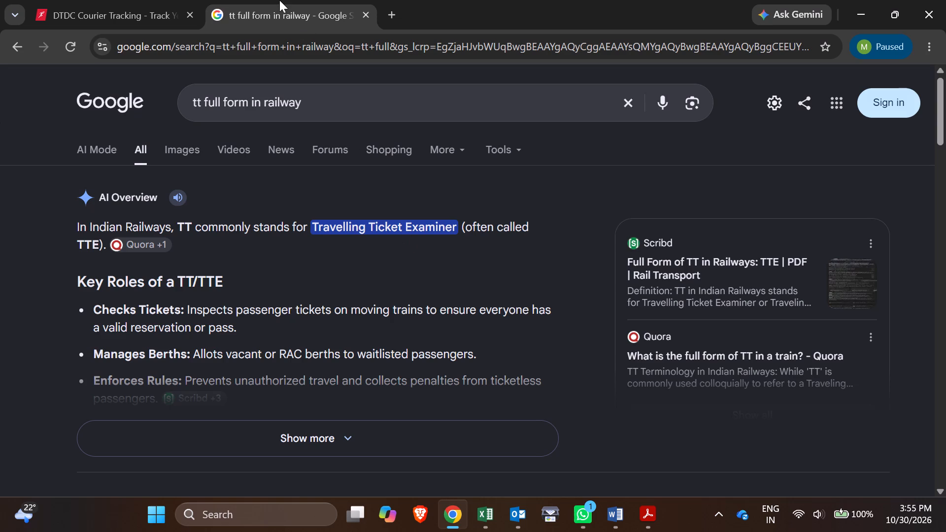
pyautogui.click(367, 15)
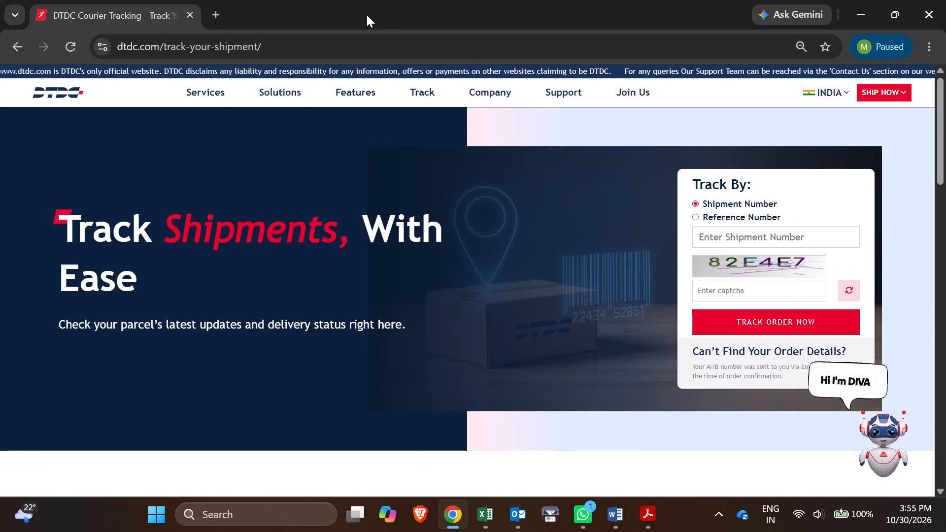
pyautogui.hotkey('alt', 'Tab')
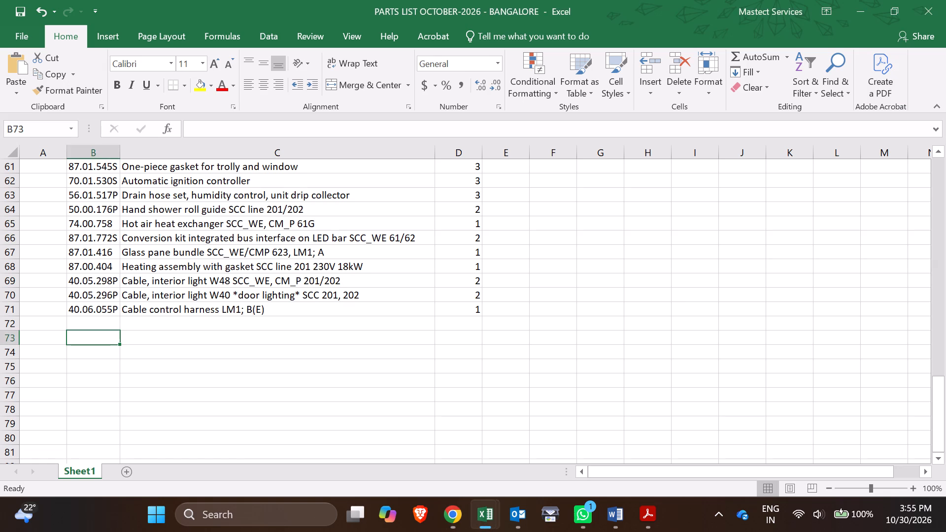
# Save the parts list workbook and enter part number 40.05.919P in cell B73.
pyautogui.click(178, 339)
pyautogui.hotkey('ctrl', 's')
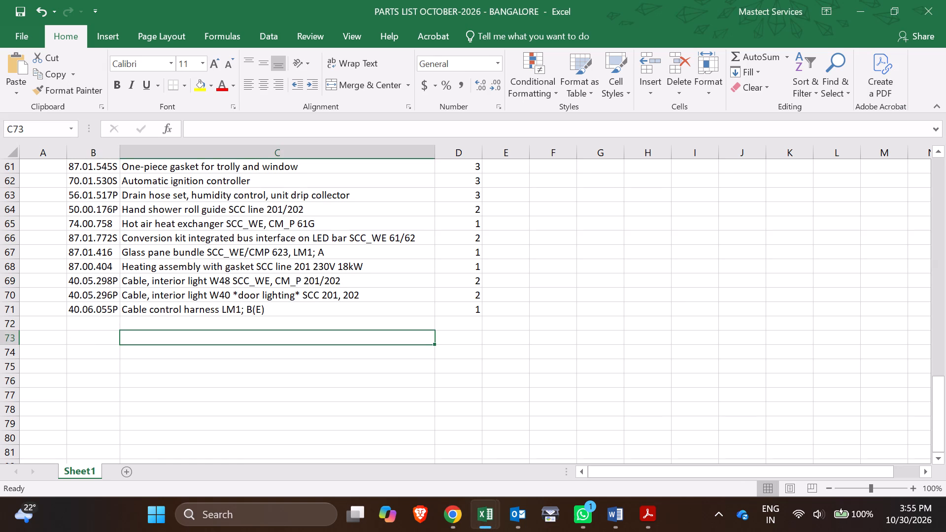
pyautogui.click(102, 340)
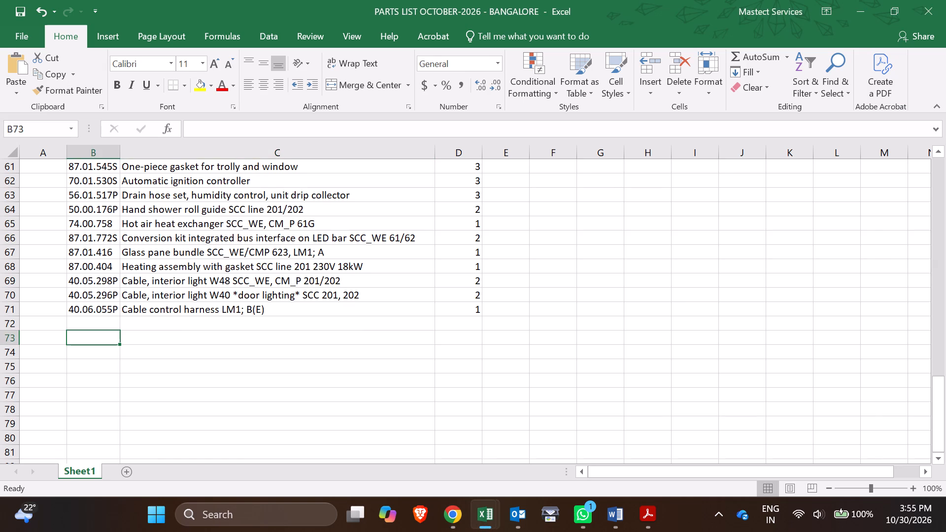
pyautogui.hotkey('alt', 'Tab')
pyautogui.hotkey('alt', 'Tab')
pyautogui.write('40.05.')
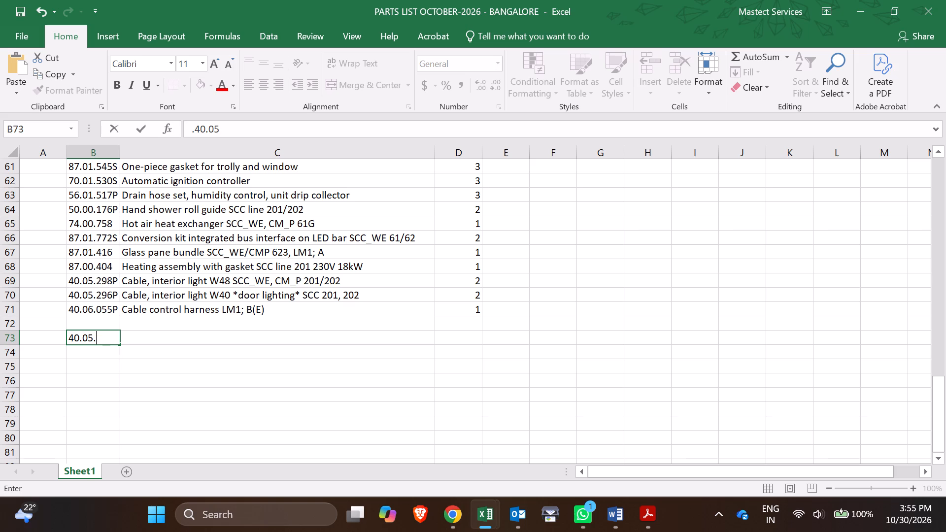
pyautogui.write('919P')
pyautogui.press('Return')
# Enter the description "IO Module" in cell C73 beside part number 40.05.919P.
pyautogui.press('Up')
pyautogui.press('Right')
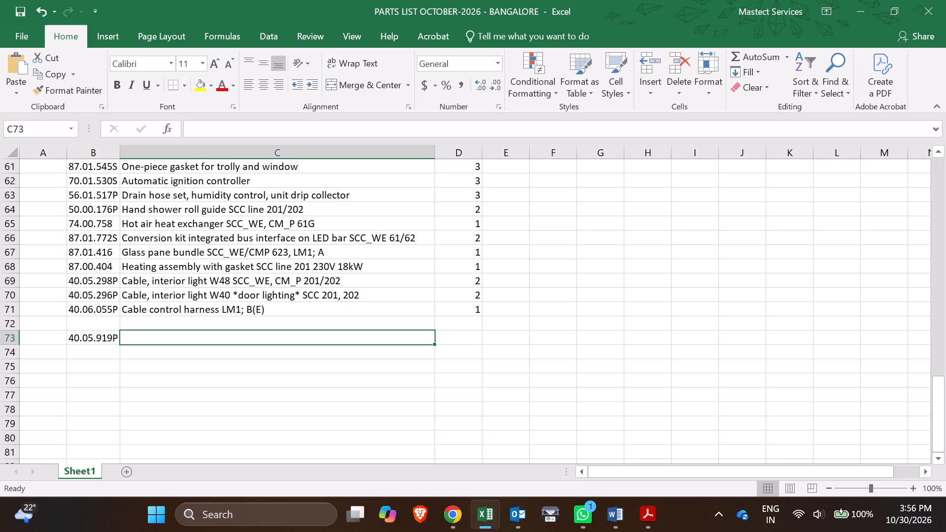
pyautogui.hotkey('shift', 'o')
pyautogui.press('/')
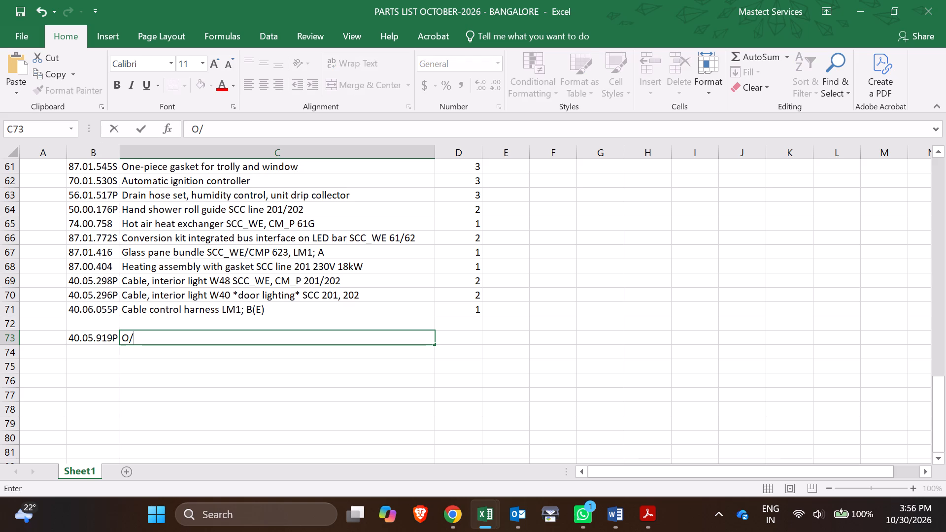
pyautogui.press('BackSpace')
pyautogui.press('BackSpace')
pyautogui.hotkey('shift', 'i')
pyautogui.write('/O')
pyautogui.press('BackSpace')
pyautogui.press('BackSpace')
pyautogui.hotkey('shift', 'o')
pyautogui.press('space')
pyautogui.write('Mo')
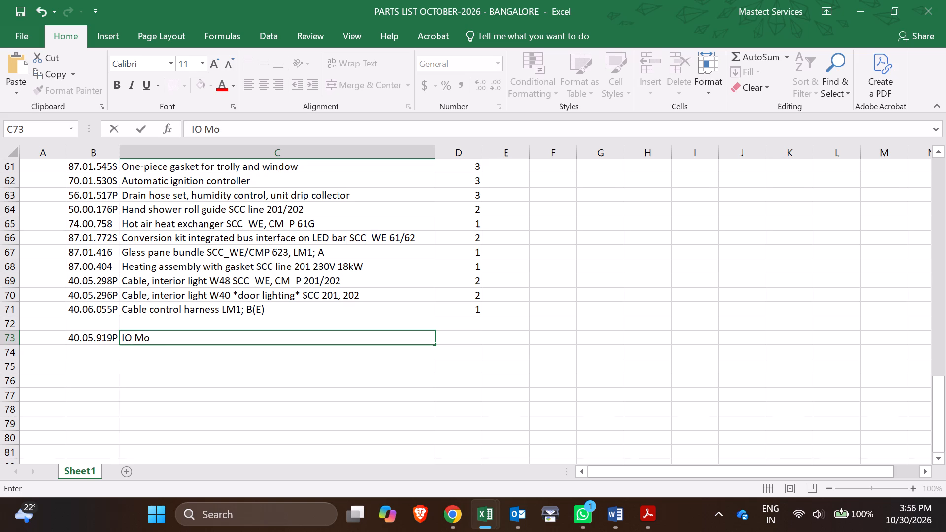
pyautogui.write('dule')
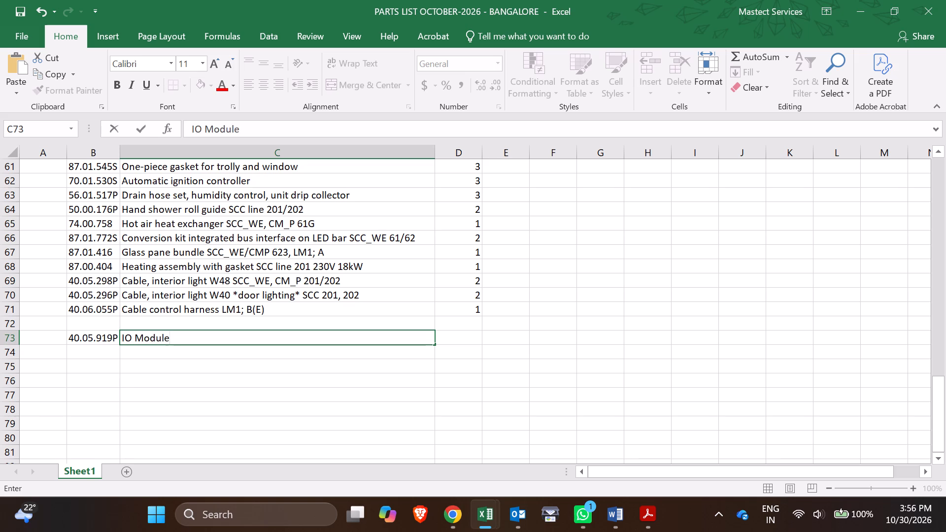
pyautogui.press('Return')
# Enter quantity 1 for the IO Module in cell D73, save the workbook and go to cell B74.
pyautogui.press('Up')
pyautogui.press('Right')
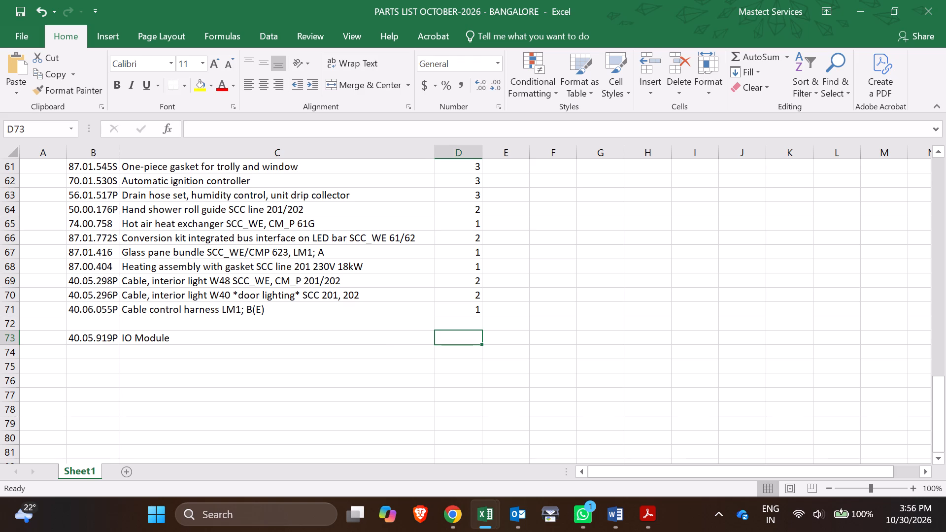
pyautogui.press('1')
pyautogui.press('Return')
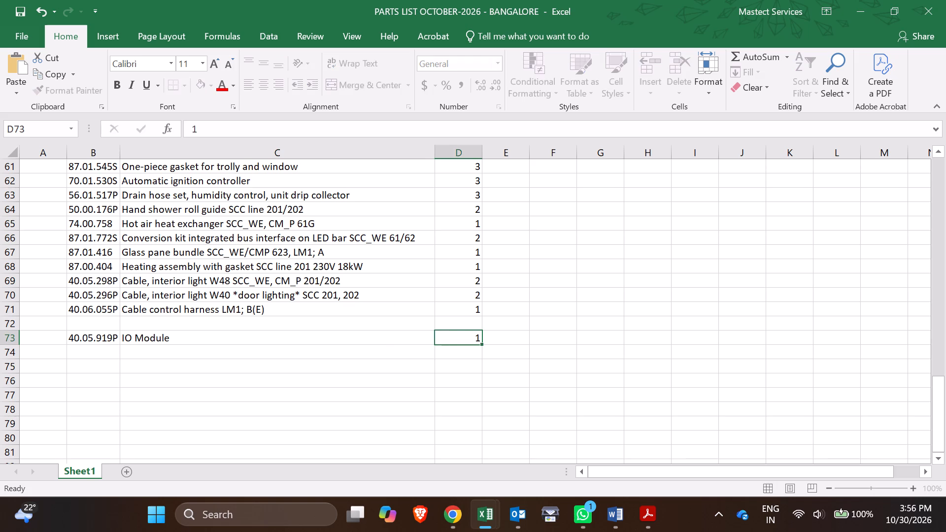
pyautogui.hotkey('ctrl', 's')
pyautogui.hotkey('ctrl', 's')
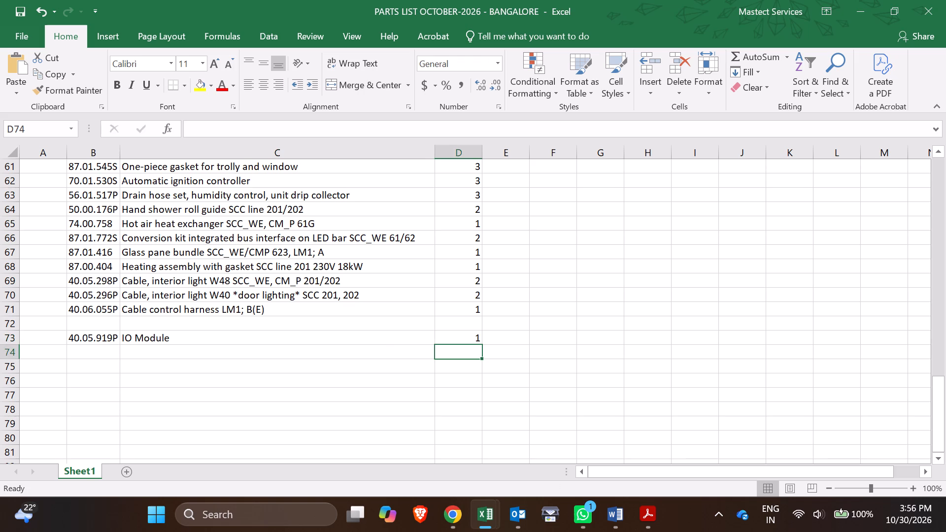
pyautogui.click(103, 338)
pyautogui.hotkey('ctrl', 's')
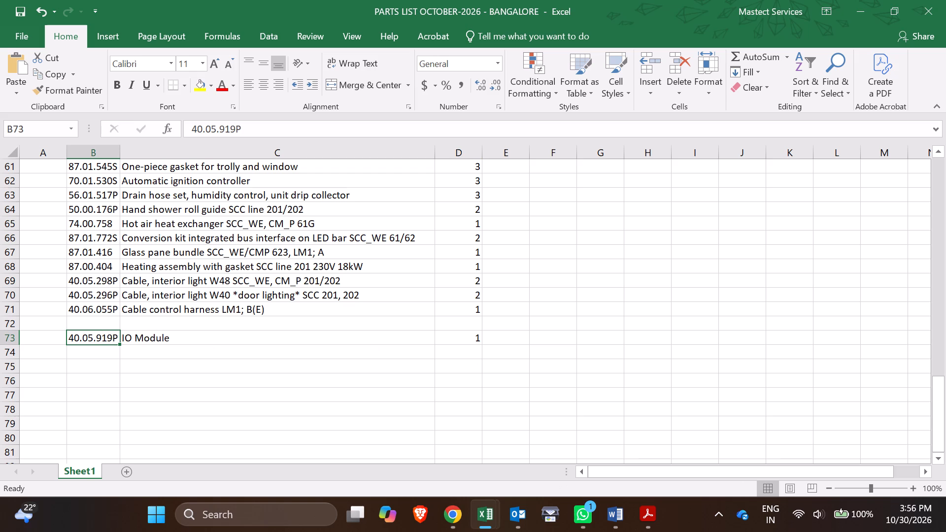
pyautogui.press('Return')
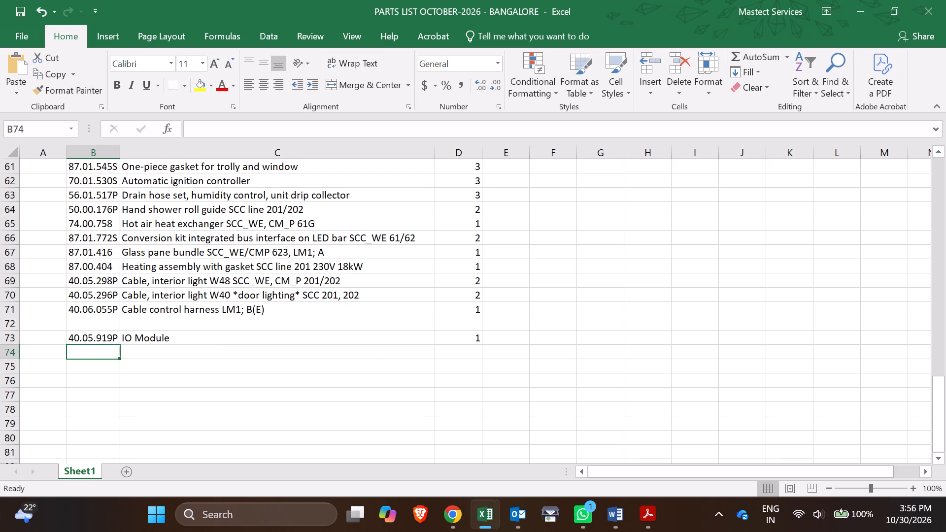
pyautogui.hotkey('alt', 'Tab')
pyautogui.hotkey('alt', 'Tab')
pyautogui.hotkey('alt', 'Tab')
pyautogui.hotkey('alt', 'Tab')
# Enter part number 40.06.063P in cell B74, move to the description cell C74 and save the workbook.
pyautogui.write('40.')
pyautogui.write('06')
pyautogui.press('.')
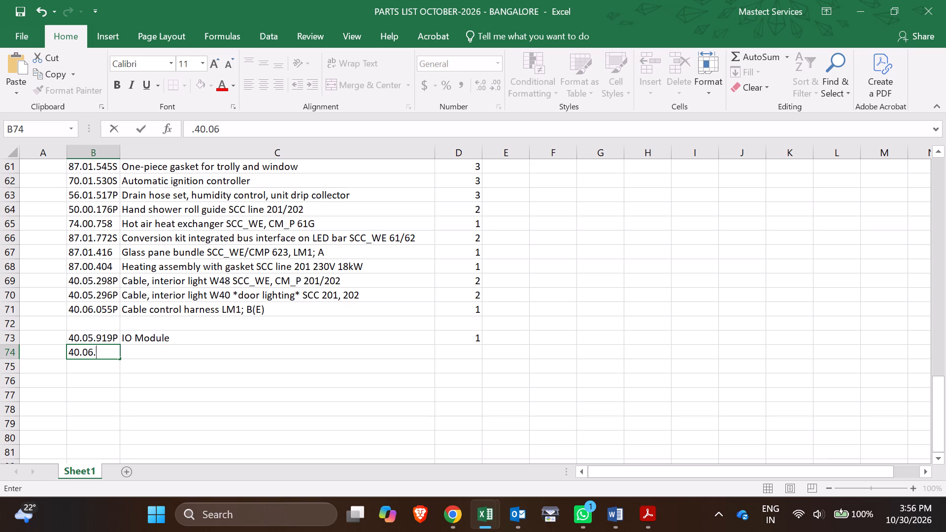
pyautogui.write('062')
pyautogui.press('BackSpace')
pyautogui.press('3')
pyautogui.hotkey('shift', 'p')
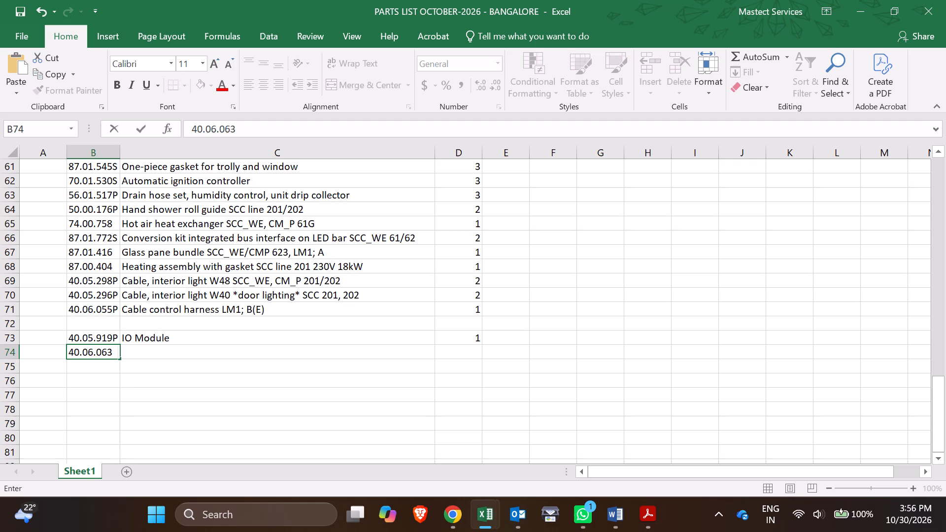
pyautogui.press('Return')
pyautogui.press('Up')
pyautogui.press('Right')
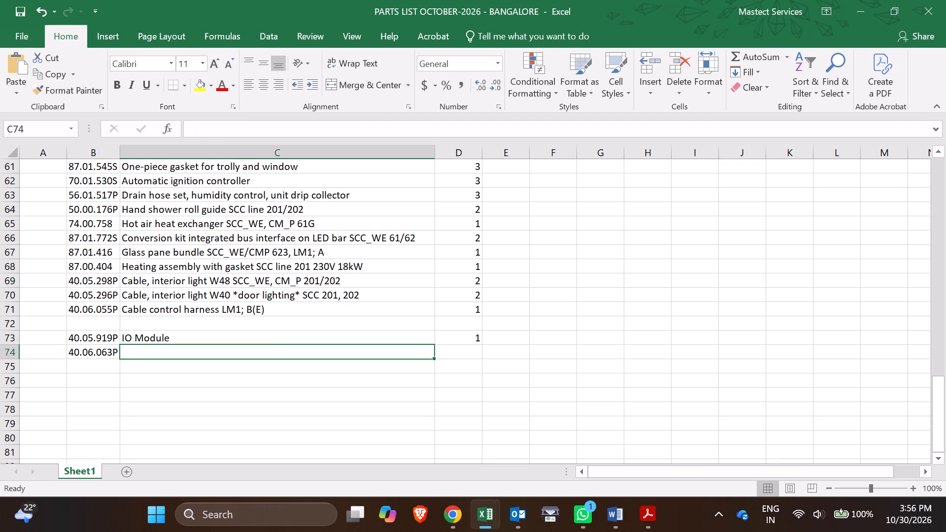
pyautogui.hotkey('ctrl', 's')
# Enter the description "Cable control harness" in cell C74 for part 40.06.063P.
pyautogui.write('Cable')
pyautogui.press('space')
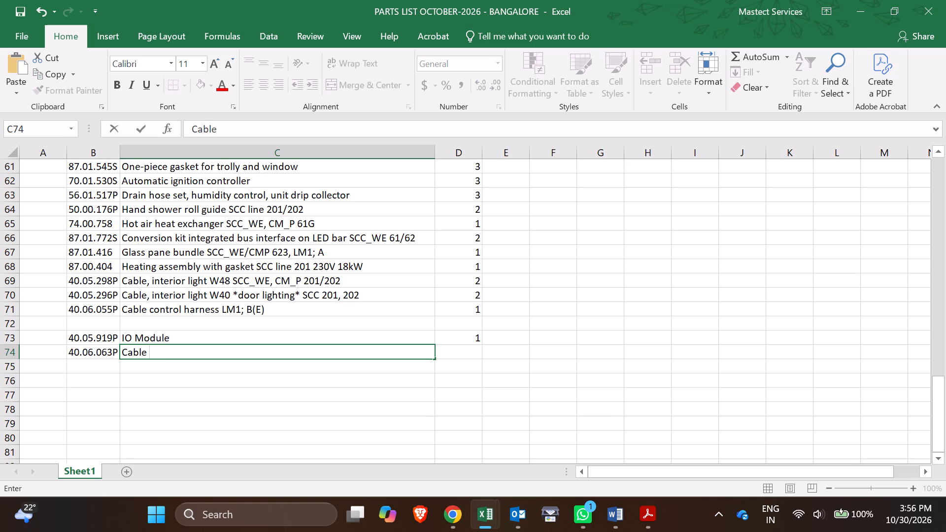
pyautogui.write('conr')
pyautogui.press('BackSpace')
pyautogui.write('trol')
pyautogui.press('space')
pyautogui.write('harness')
pyautogui.press('Return')
# Enter quantity 1 for the cable control harness in cell D74, go to cell B75 and save the workbook.
pyautogui.press('Up')
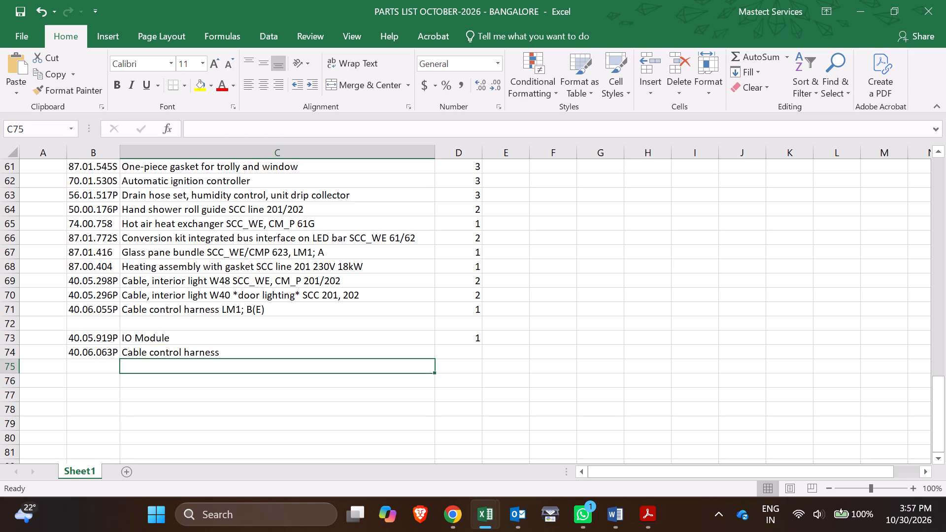
pyautogui.press('Right')
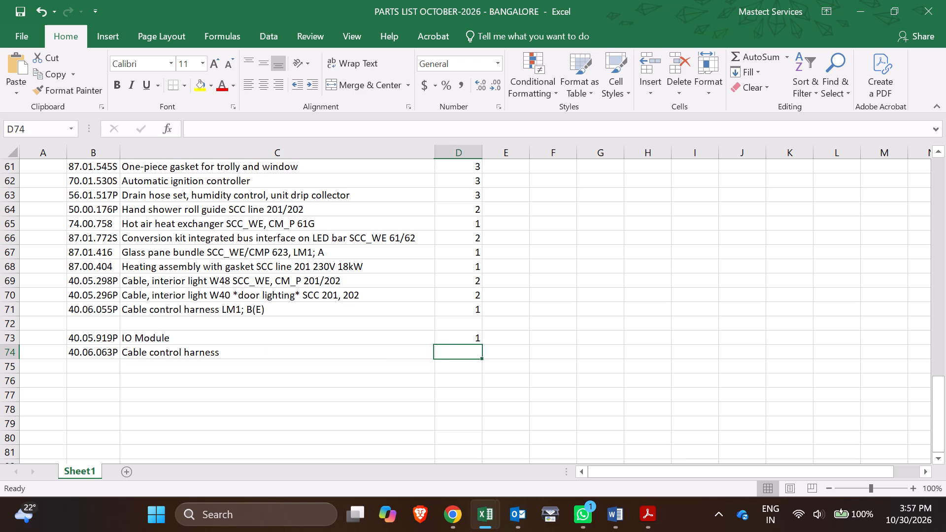
pyautogui.press('1')
pyautogui.press('Return')
pyautogui.press('Left')
pyautogui.press('Left')
pyautogui.press('Left')
pyautogui.press('Right')
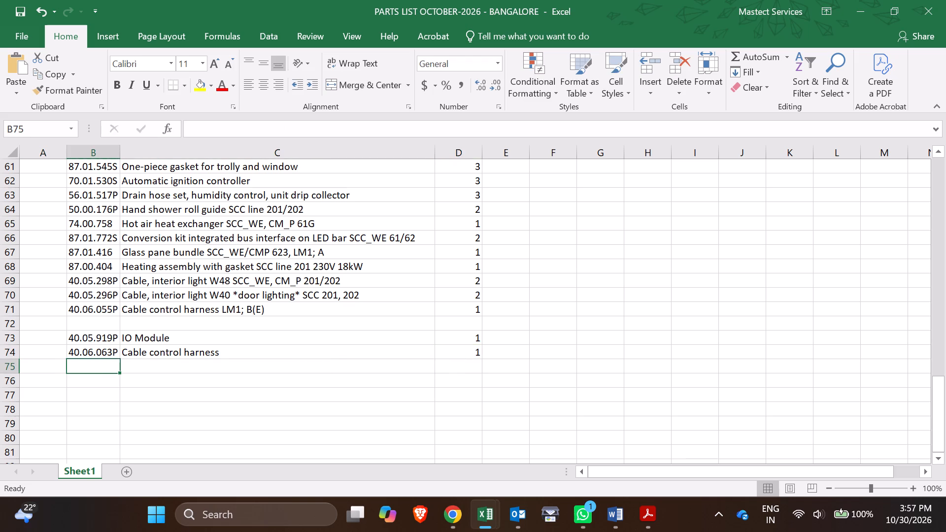
pyautogui.hotkey('ctrl', 's')
pyautogui.hotkey('ctrl', 's')
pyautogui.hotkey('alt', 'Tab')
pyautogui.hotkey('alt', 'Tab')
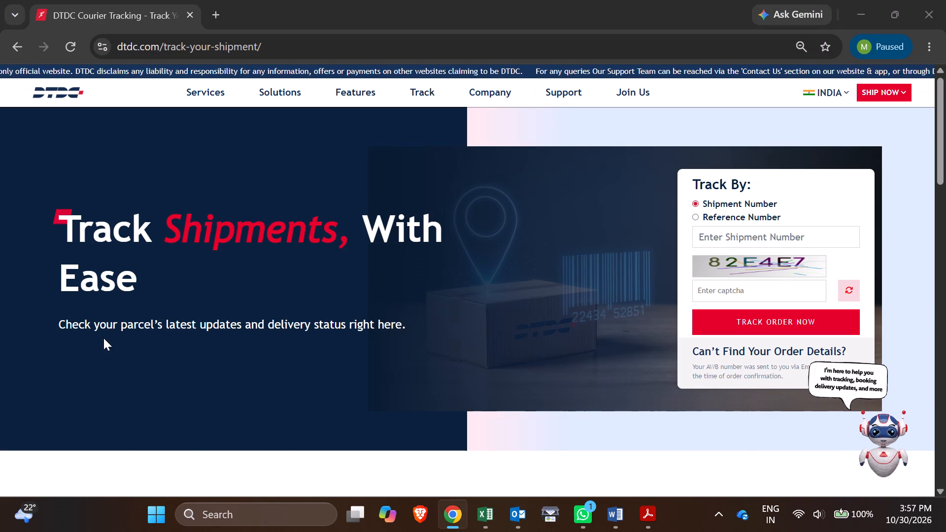
# Enter part number 40.06.053P in cell B75 below the cable control harness entry.
pyautogui.click(139, 365)
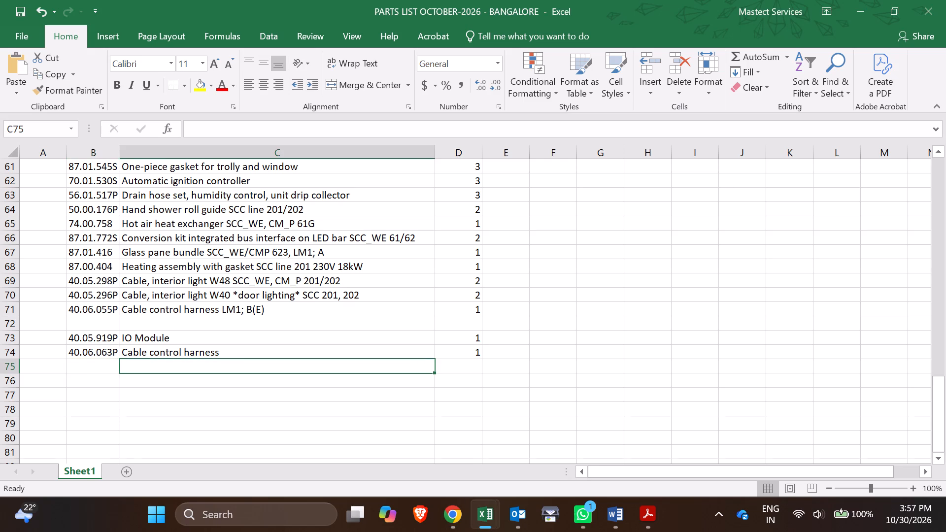
pyautogui.click(100, 366)
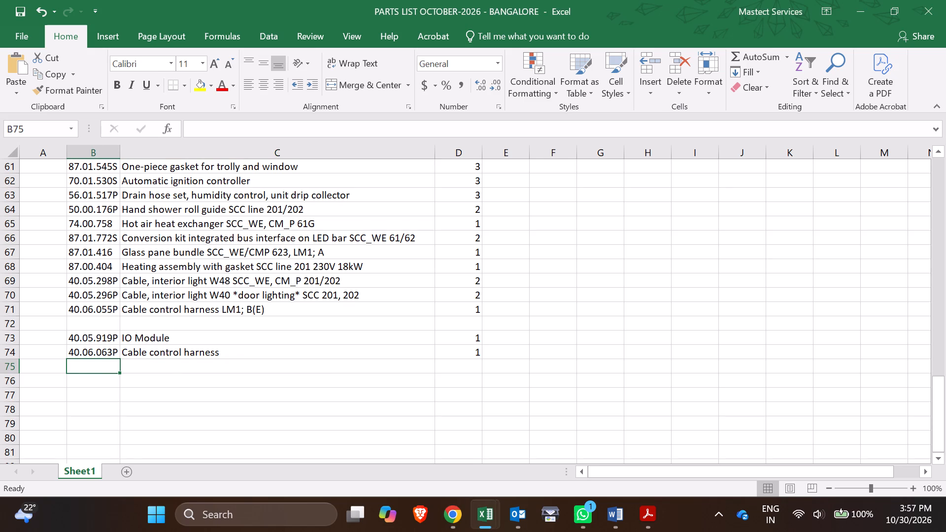
pyautogui.write('40.')
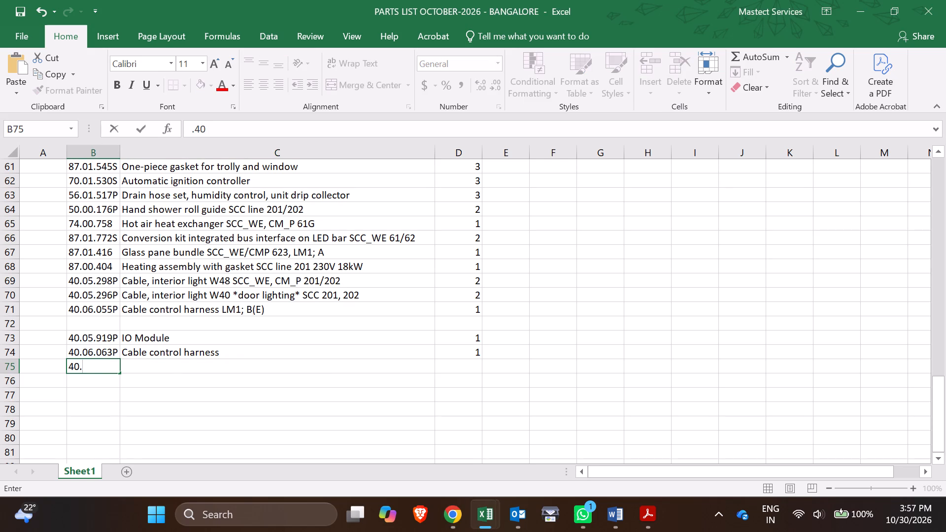
pyautogui.write('06.')
pyautogui.write('053')
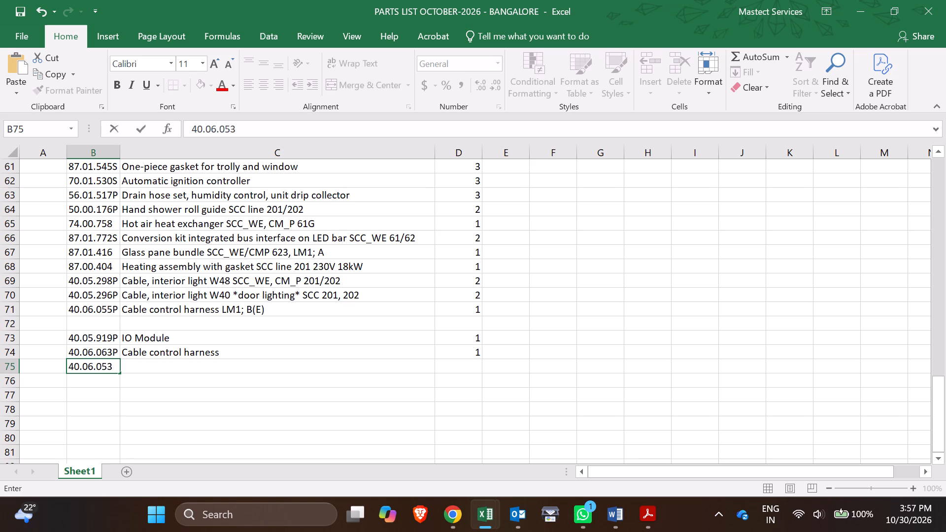
pyautogui.hotkey('shift', 'p')
pyautogui.press('Return')
# Enter the description "Fixing device for safety" in cell C75 for part 40.06.053P.
pyautogui.press('Up')
pyautogui.press('Right')
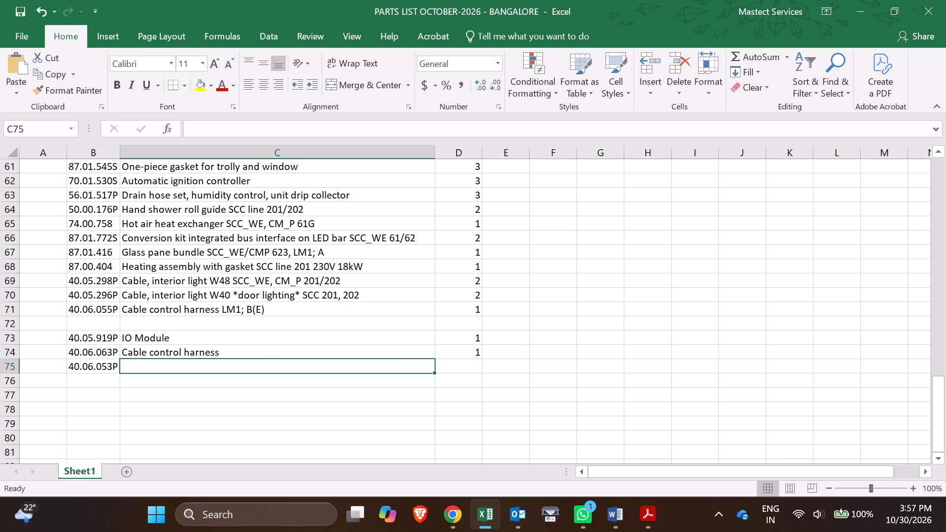
pyautogui.write('Fixing')
pyautogui.press('space')
pyautogui.write('device for sa')
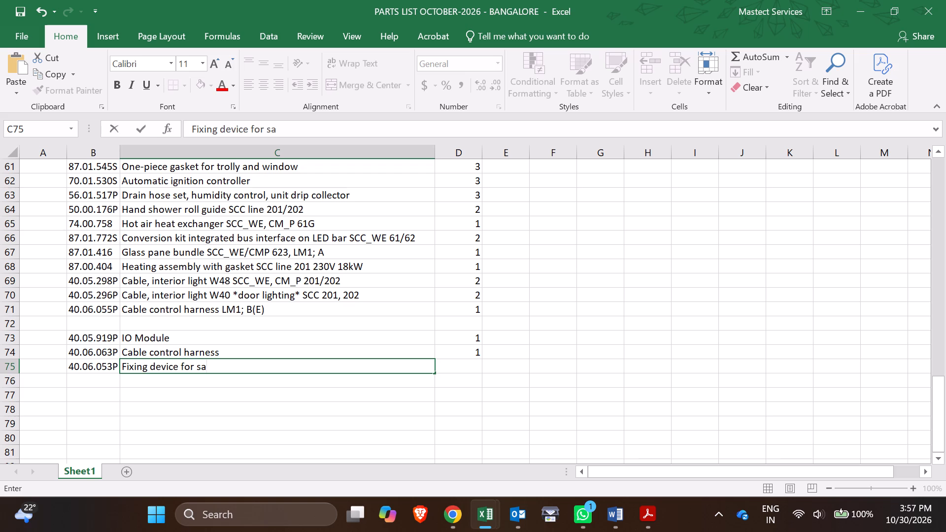
pyautogui.write('fety')
pyautogui.press('Return')
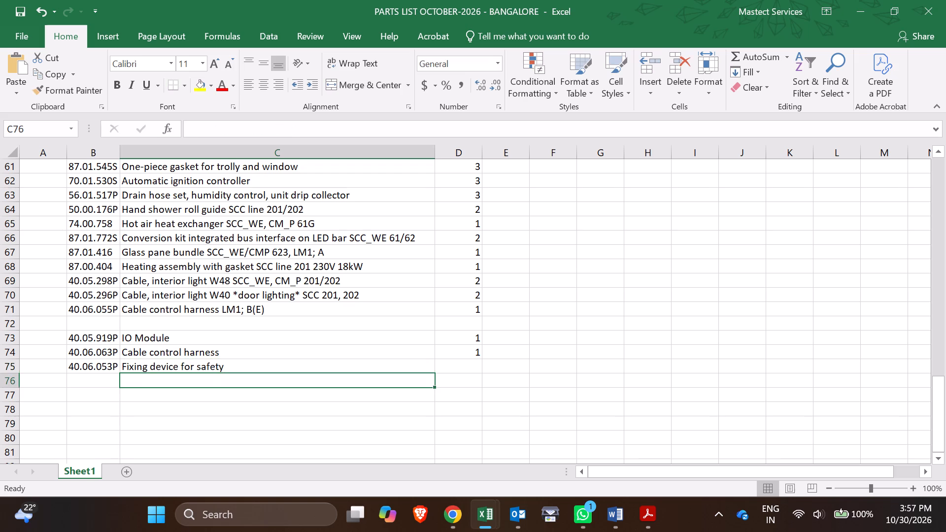
# Enter quantity 1 for the fixing device in cell D75 and save the workbook.
pyautogui.press('Up')
pyautogui.press('Right')
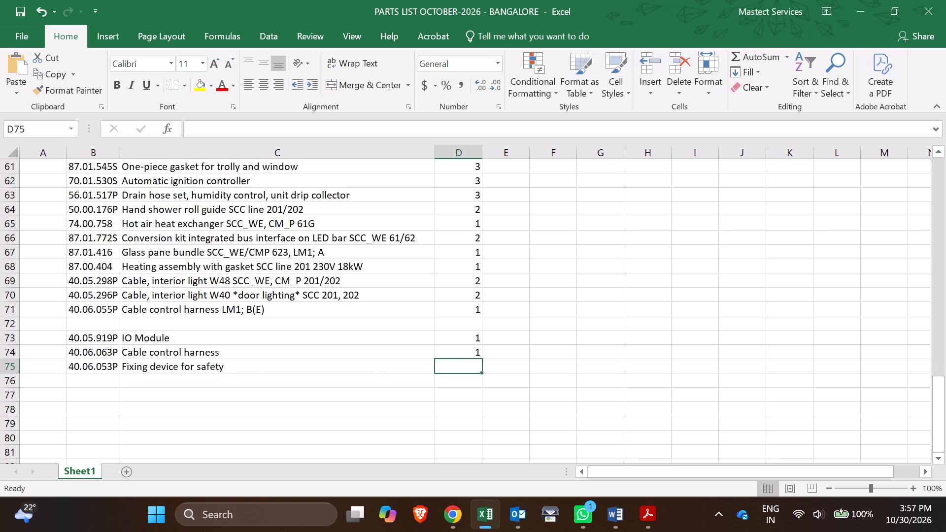
pyautogui.press('1')
pyautogui.press('Return')
pyautogui.hotkey('ctrl', 's')
# Enter part number 50.02.131P in cell B76 below the fixing device entry.
pyautogui.press('Left')
pyautogui.press('Left')
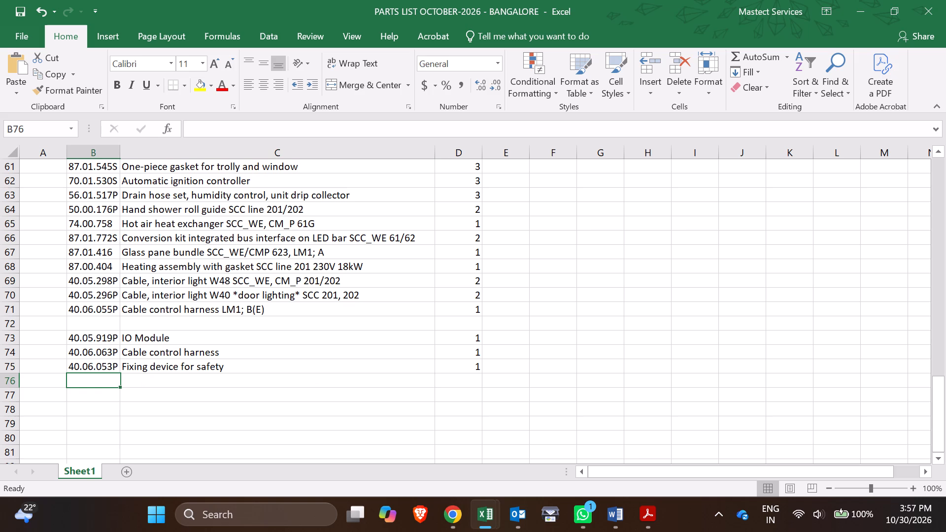
pyautogui.write('50')
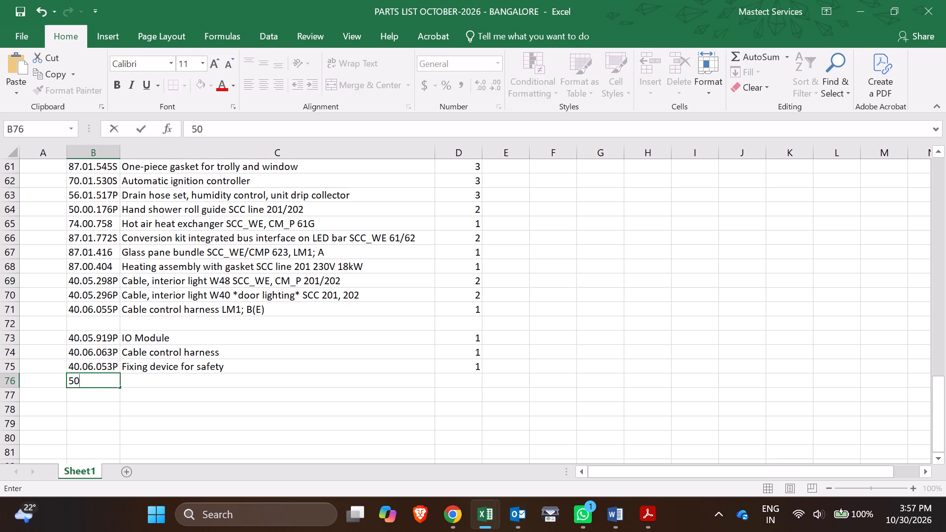
pyautogui.write('.02.')
pyautogui.write('131')
pyautogui.hotkey('shift', 'p')
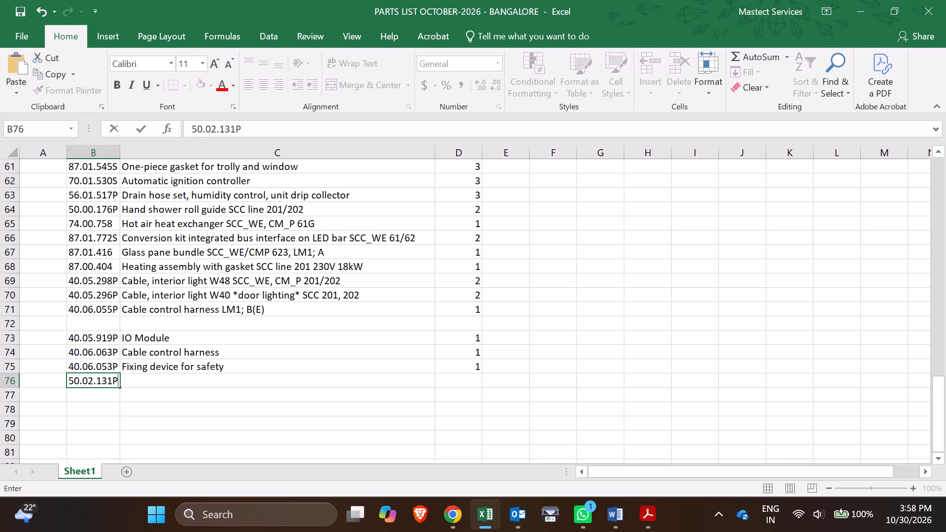
pyautogui.press('Return')
# Enter the description "Supply hose for care box" in cell C76 for part 50.02.131P.
pyautogui.press('Up')
pyautogui.press('Right')
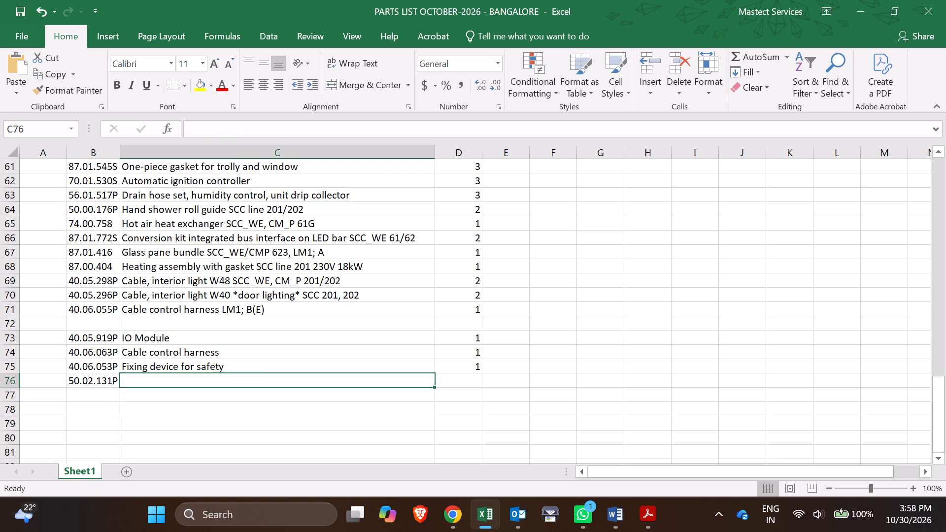
pyautogui.write('Supply')
pyautogui.press('space')
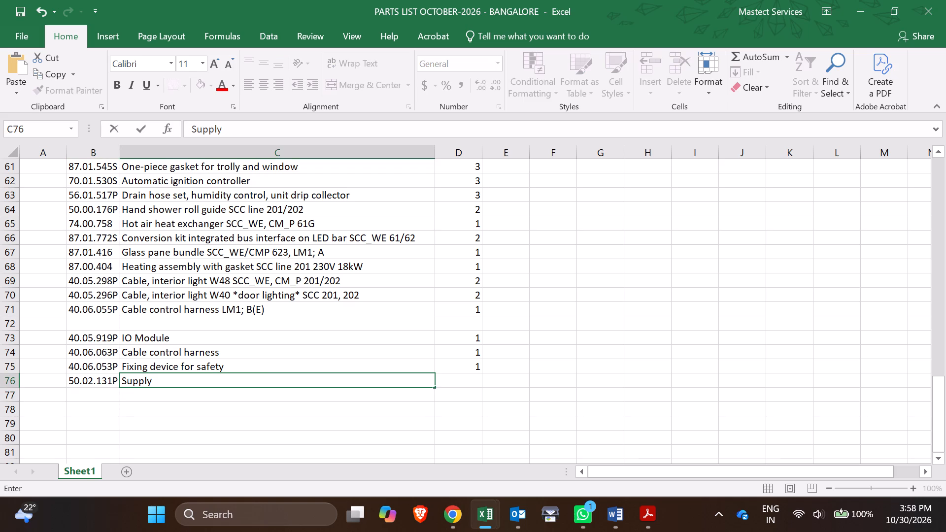
pyautogui.write('hose for')
pyautogui.press('space')
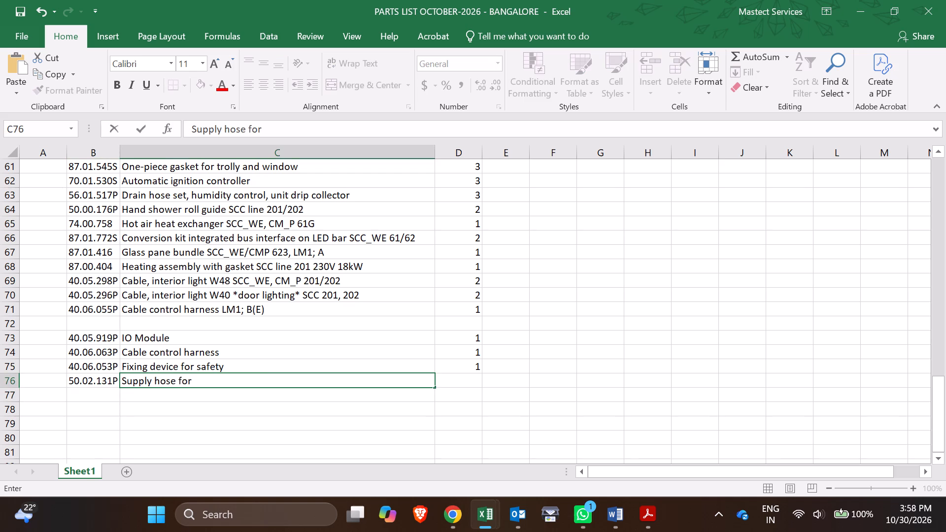
pyautogui.write('care box')
pyautogui.press('Return')
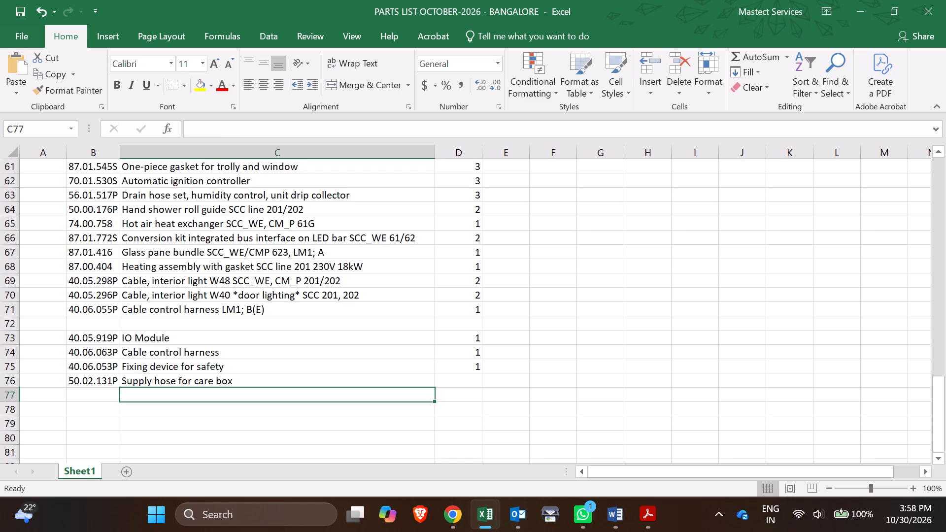
# Enter quantity 1 for the supply hose in cell D76, go to cell B77 and save the workbook.
pyautogui.press('Up')
pyautogui.press('Right')
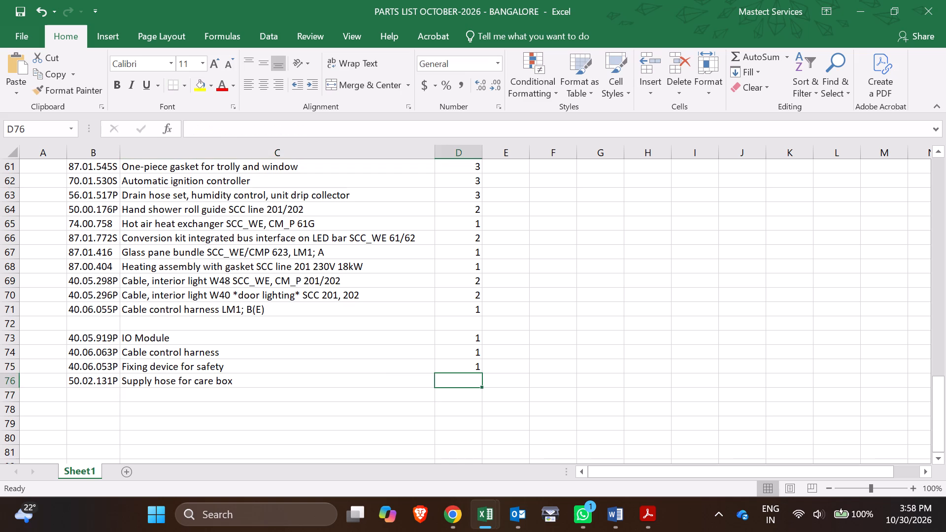
pyautogui.press('1')
pyautogui.press('Return')
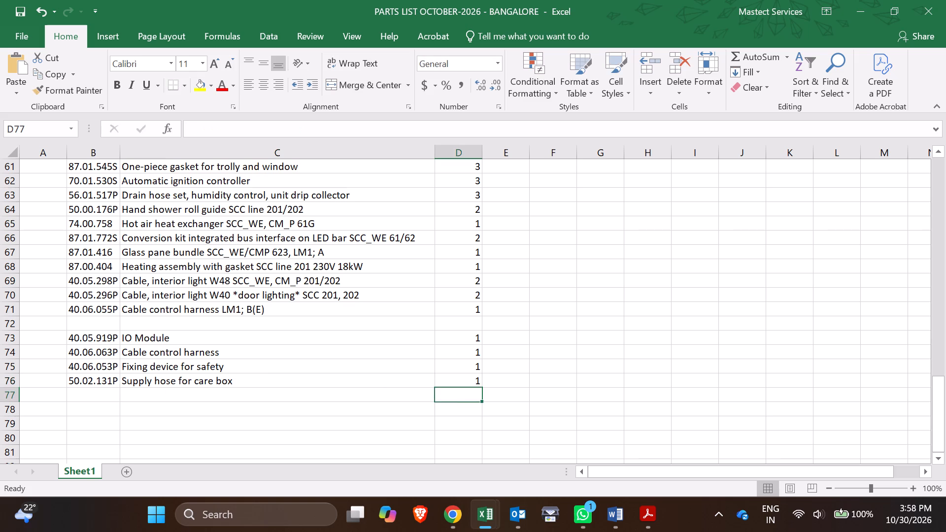
pyautogui.press('Left')
pyautogui.press('Left')
pyautogui.hotkey('ctrl', 's')
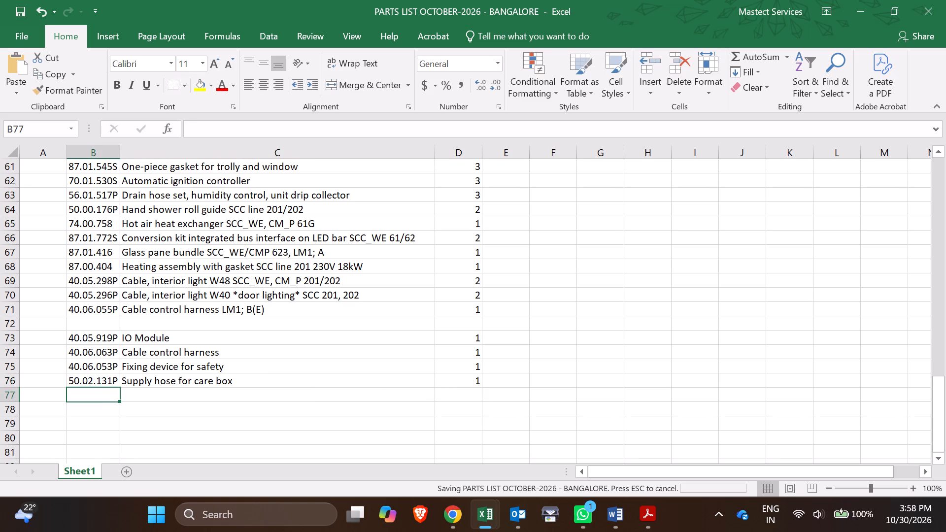
# Enter part number 40.06.230P in cell B77 with the description "Thermocouple" in cell C77.
pyautogui.write('40.06.')
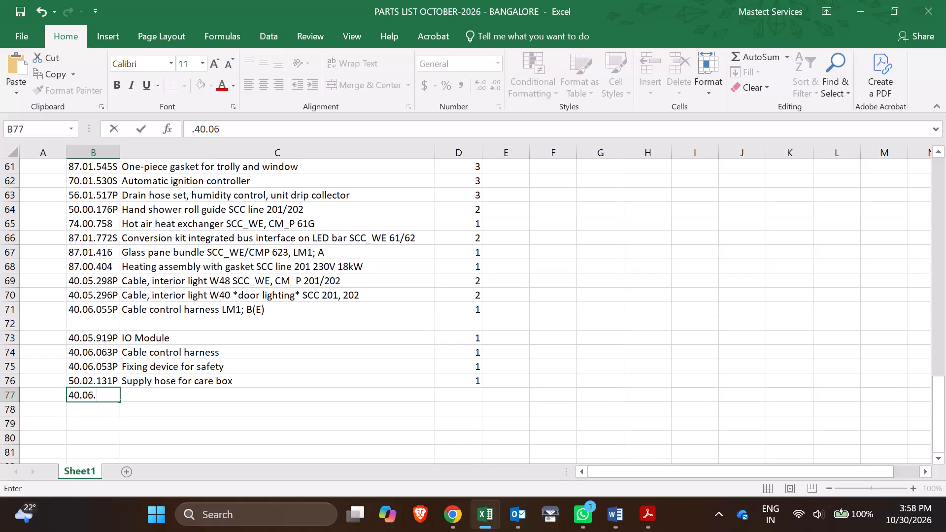
pyautogui.write('230P')
pyautogui.press('Return')
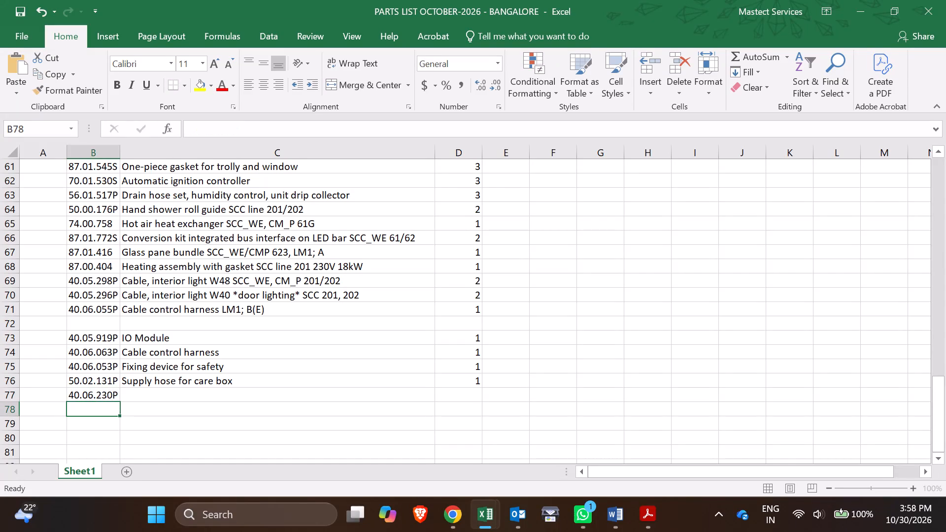
pyautogui.press('Up')
pyautogui.press('Right')
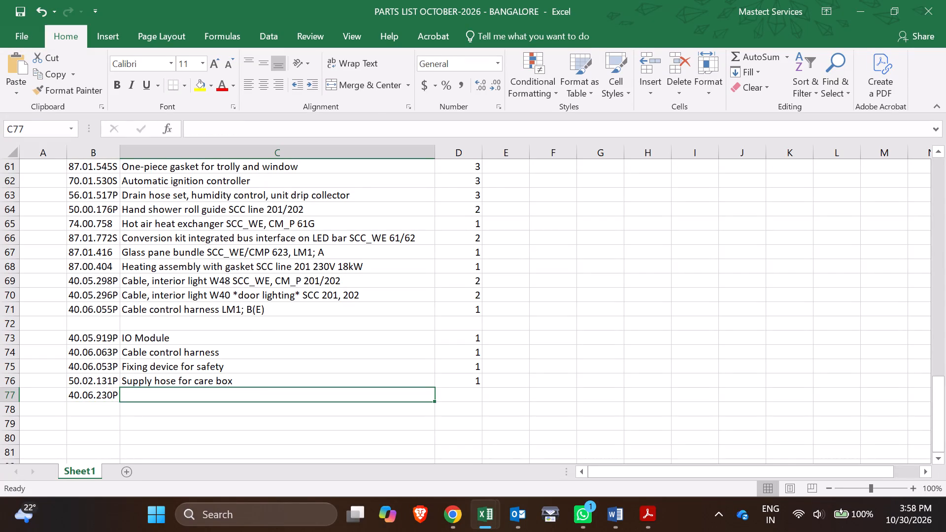
pyautogui.write('Thermo')
pyautogui.write('couple')
pyautogui.press('Return')
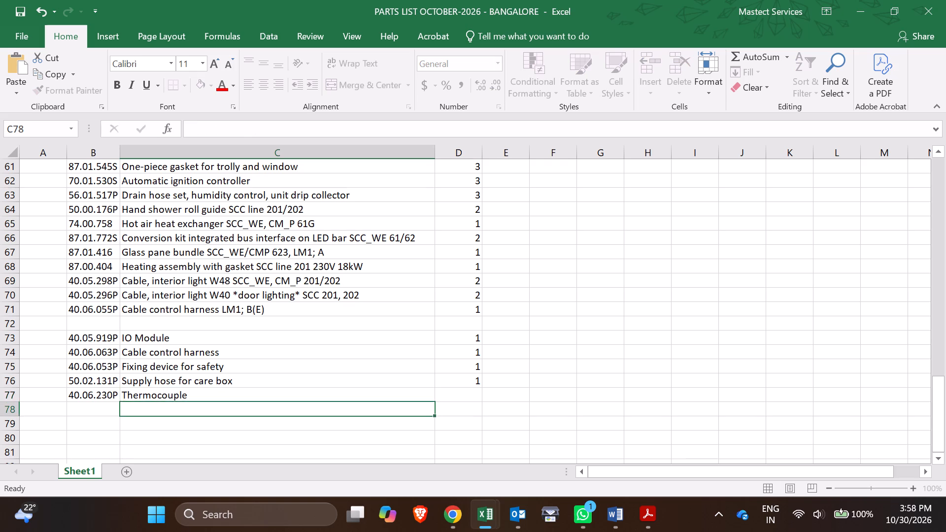
# Enter quantity 1 for the thermocouple in cell D77, go to cell B78 and save the workbook.
pyautogui.press('Up')
pyautogui.press('Right')
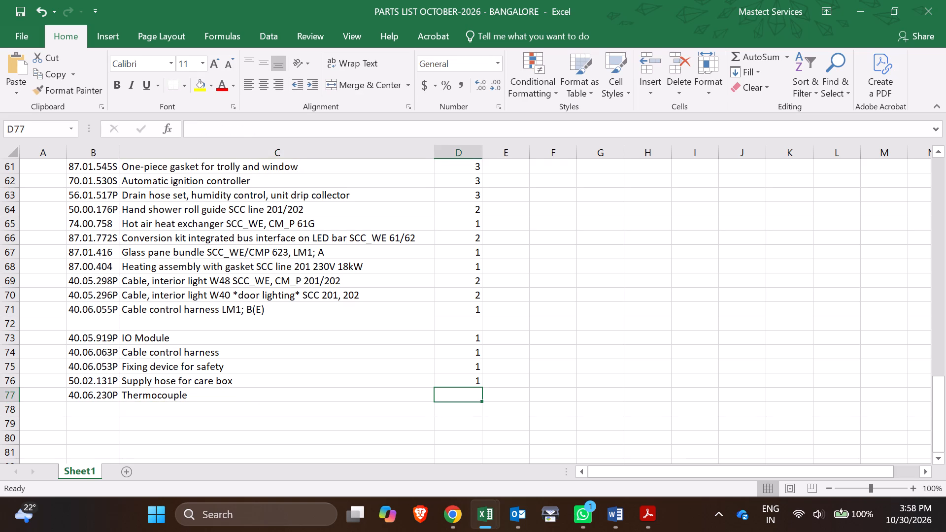
pyautogui.press('1')
pyautogui.press('Return')
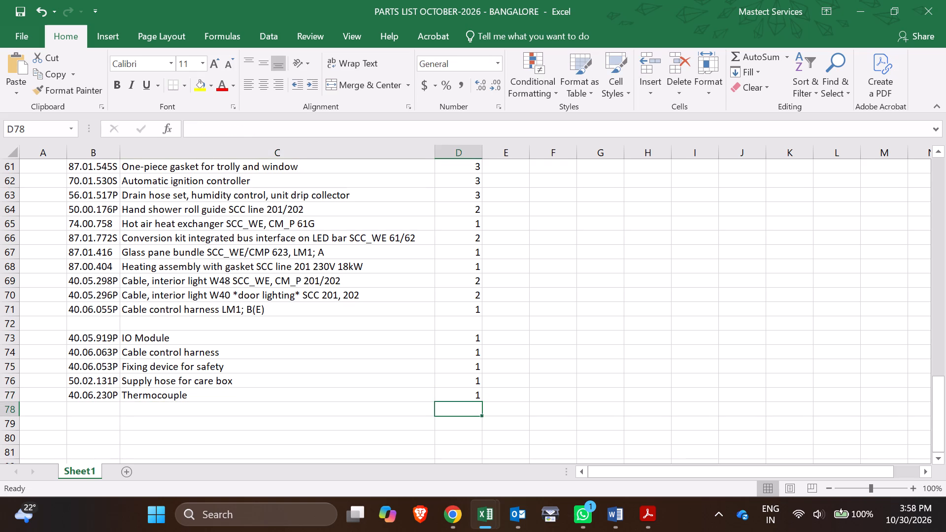
pyautogui.hotkey('ctrl', 's')
pyautogui.press('Return')
pyautogui.press('Up')
pyautogui.press('Left')
pyautogui.press('Left')
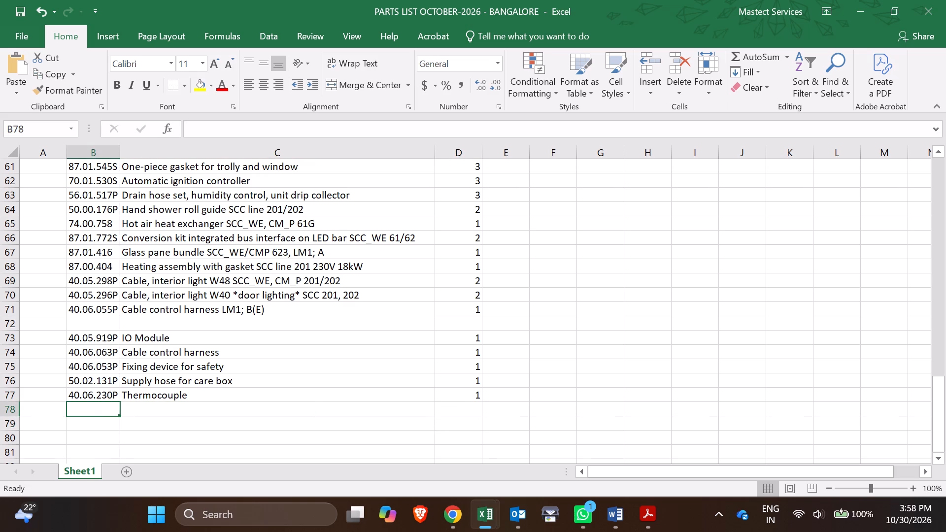
pyautogui.hotkey('ctrl', 's')
# Enter part number 54.02.465S in cell B78 below the thermocouple entry.
pyautogui.write('54.')
pyautogui.write('02.')
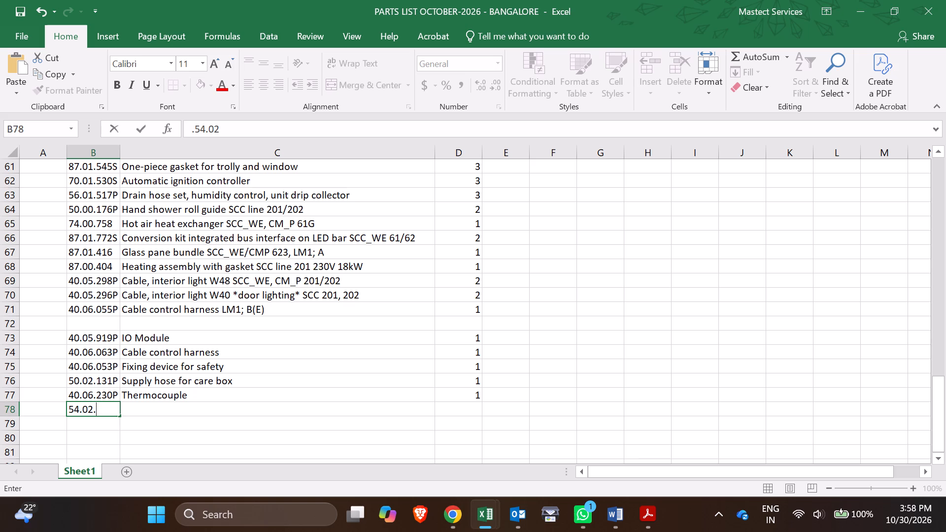
pyautogui.write('465')
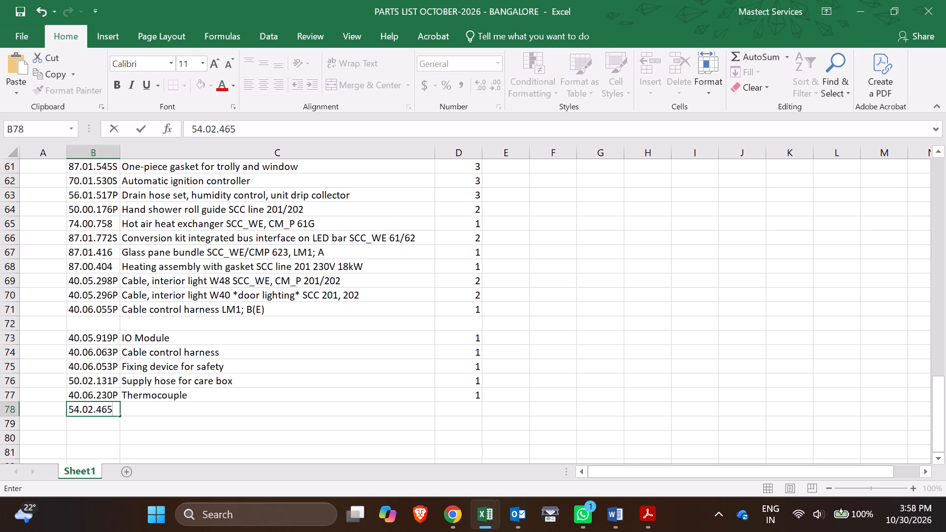
pyautogui.hotkey('shift', 's')
pyautogui.press('Return')
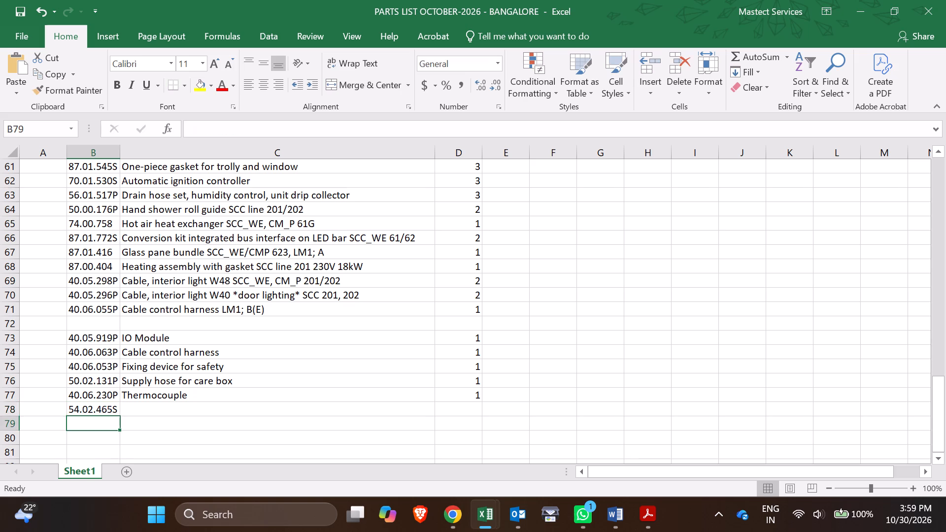
# Enter the description "Inspection lid" in cell C78 for part 54.02.465S.
pyautogui.press('Up')
pyautogui.press('Right')
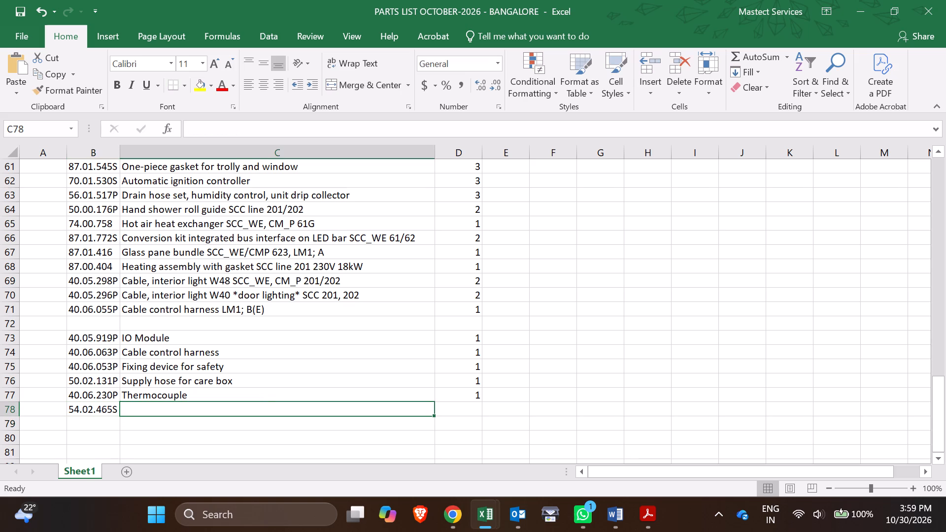
pyautogui.write('Ins')
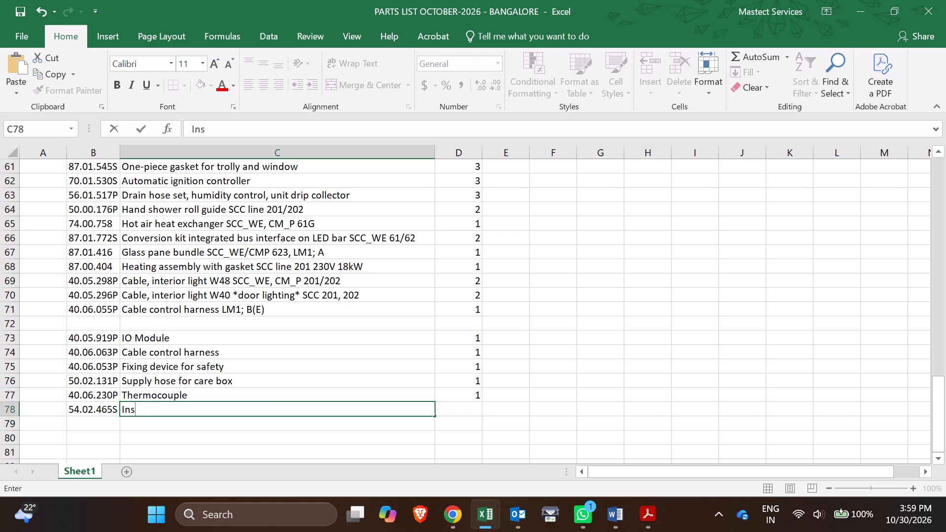
pyautogui.write('pection')
pyautogui.press('space')
pyautogui.write('lid')
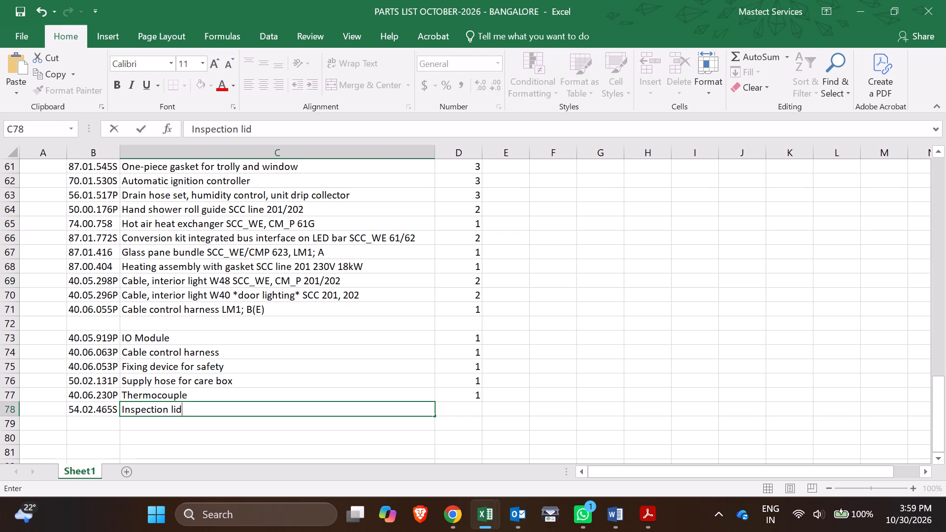
pyautogui.press('Return')
# Enter quantity 1 for the inspection lid in cell D78 and save the workbook.
pyautogui.press('Up')
pyautogui.press('Right')
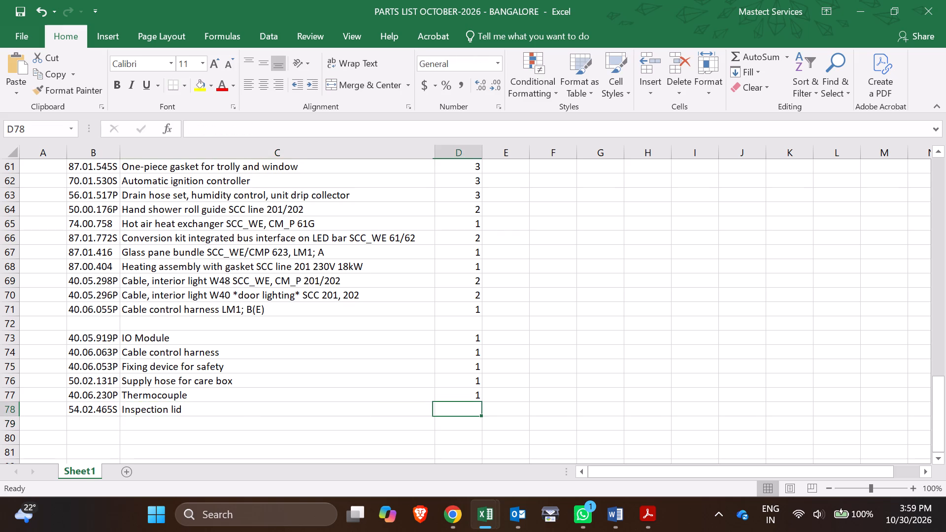
pyautogui.press('1')
pyautogui.press('Return')
pyautogui.hotkey('ctrl', 's')
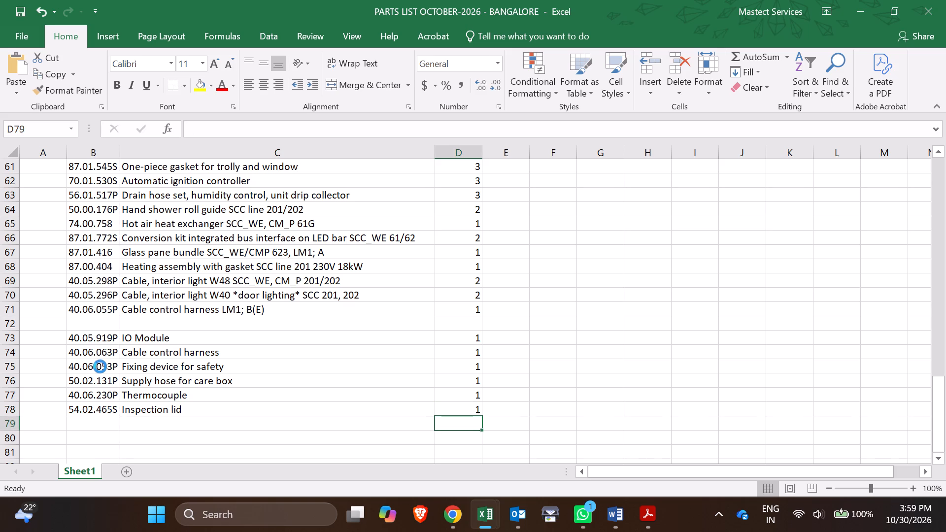
pyautogui.hotkey('ctrl', 's')
pyautogui.hotkey('ctrl', 's')
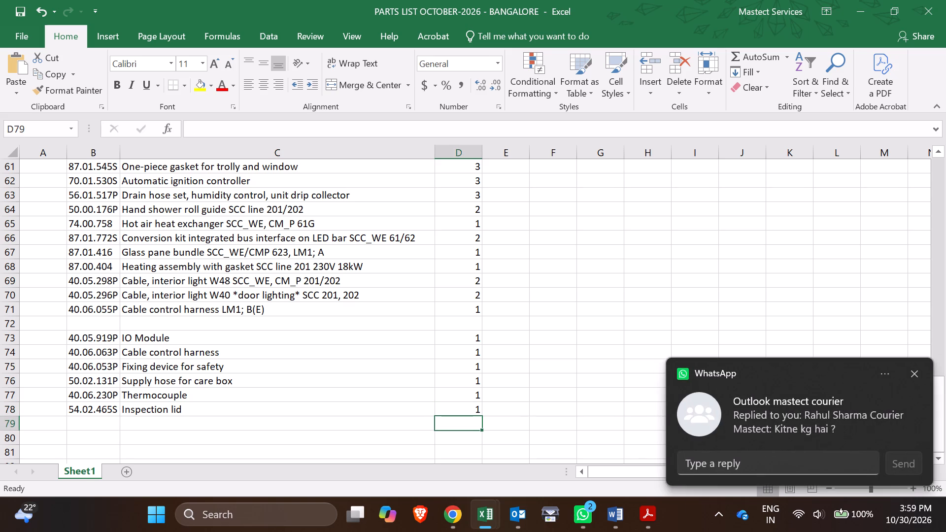
# Switch from the parts list workbook to WhatsApp.
pyautogui.click(308, 407)
pyautogui.hotkey('alt', 'Tab')
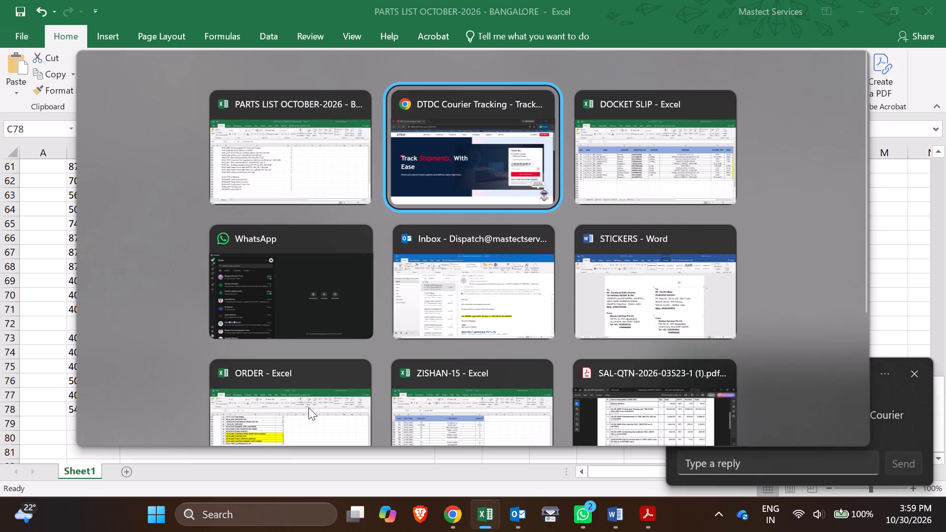
pyautogui.hotkey('alt', 'Tab')
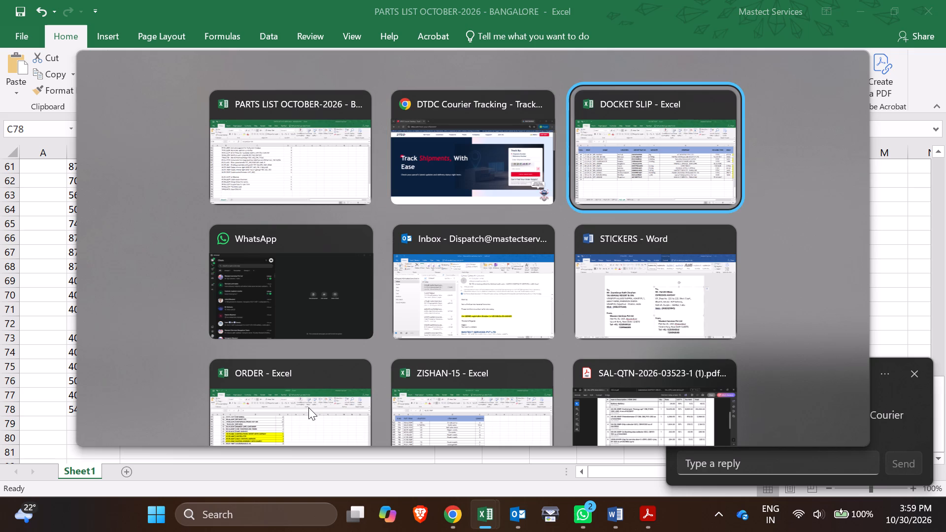
pyautogui.hotkey('alt', 'Tab')
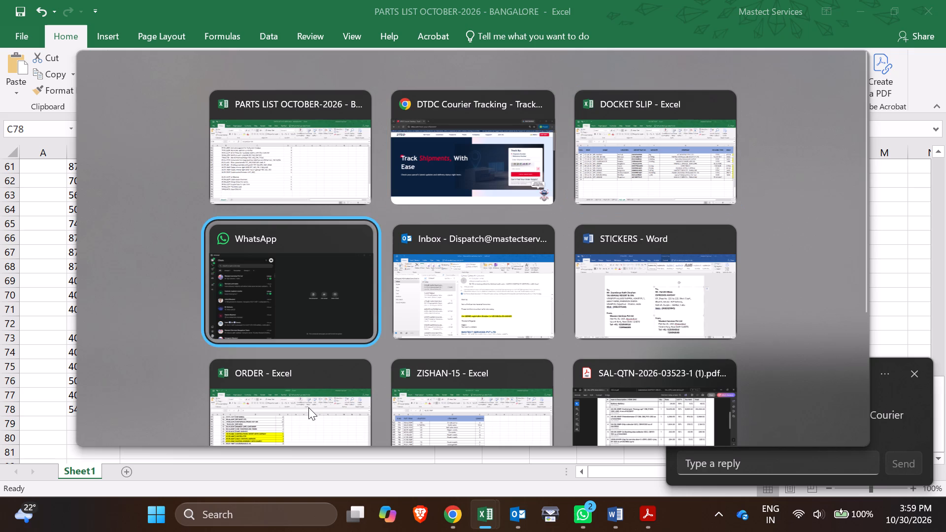
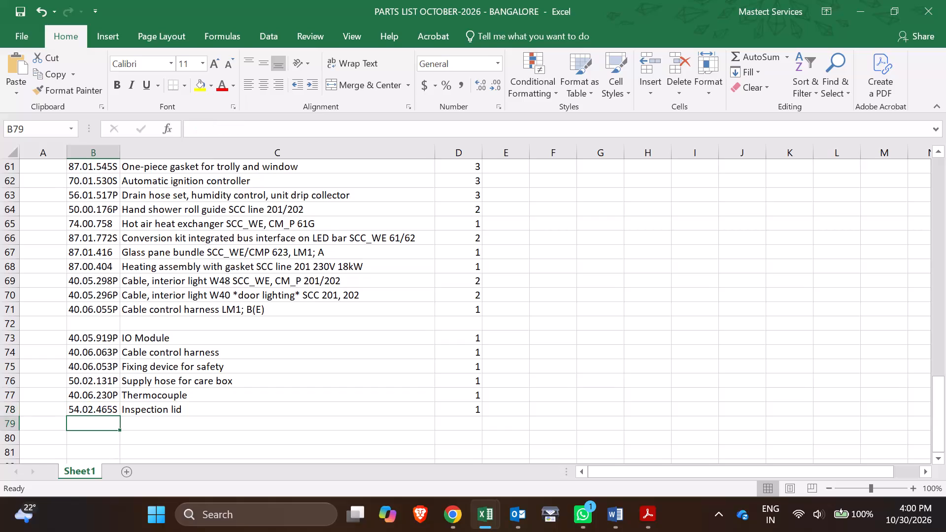
# Go back up the newly added parts to the IO Module's part number in cell B73.
pyautogui.press('Up')
pyautogui.press('Up')
pyautogui.press('Up')
pyautogui.press('Up')
pyautogui.press('Up')
pyautogui.press('Up')
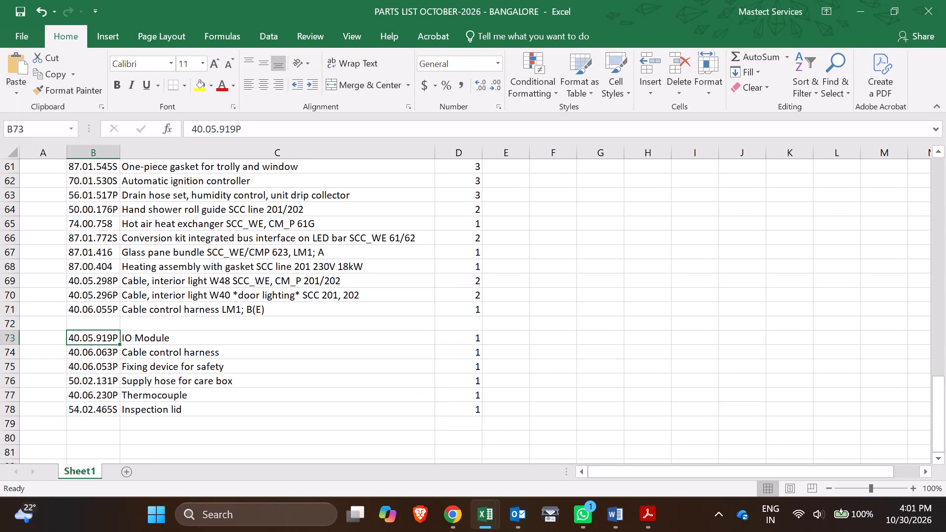
# Select the IO Module description in cell C73 and save the Bangalore parts list workbook.
pyautogui.click(284, 335)
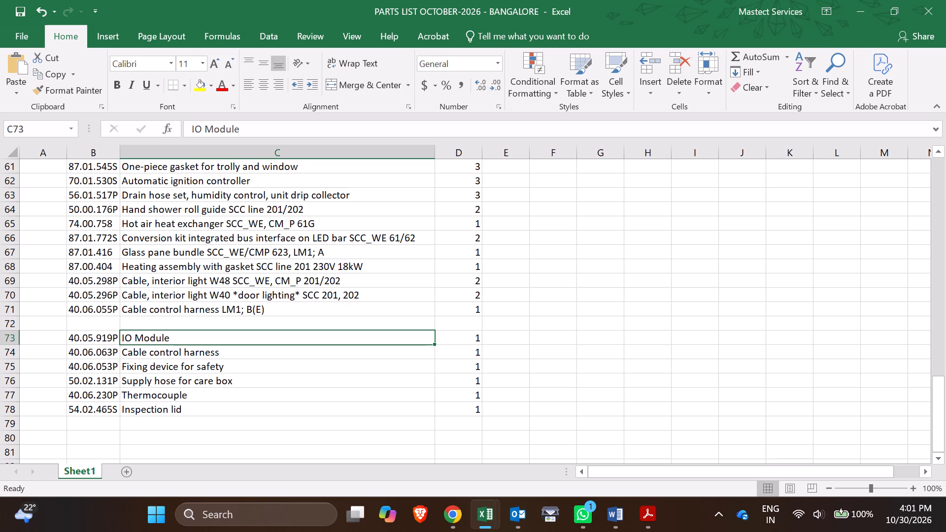
pyautogui.hotkey('ctrl', 's')
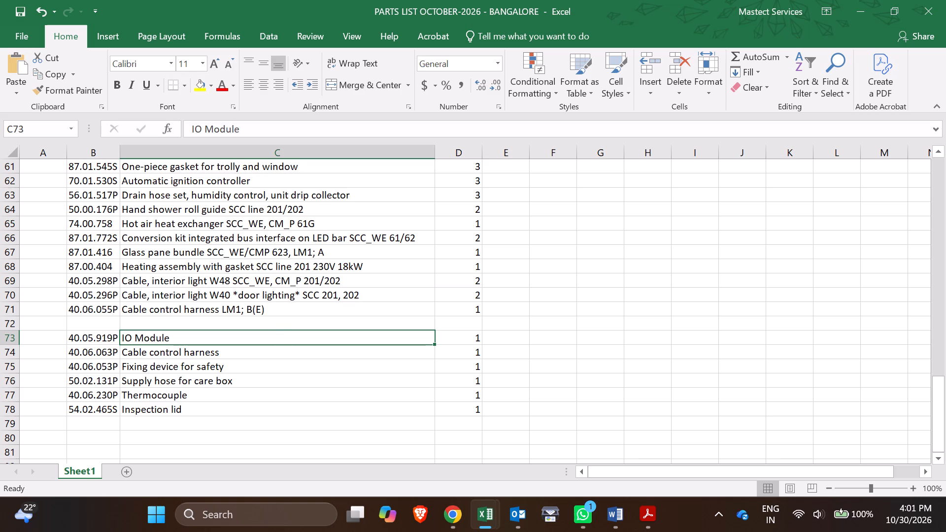
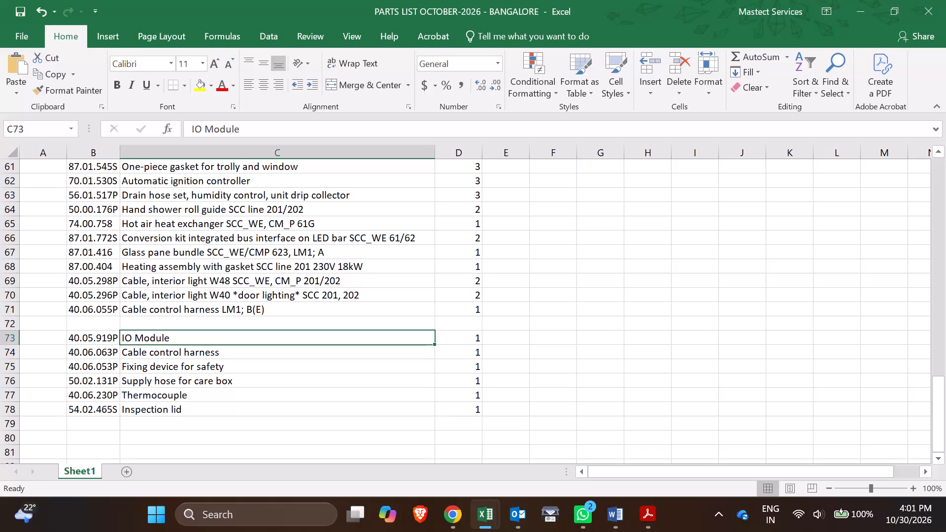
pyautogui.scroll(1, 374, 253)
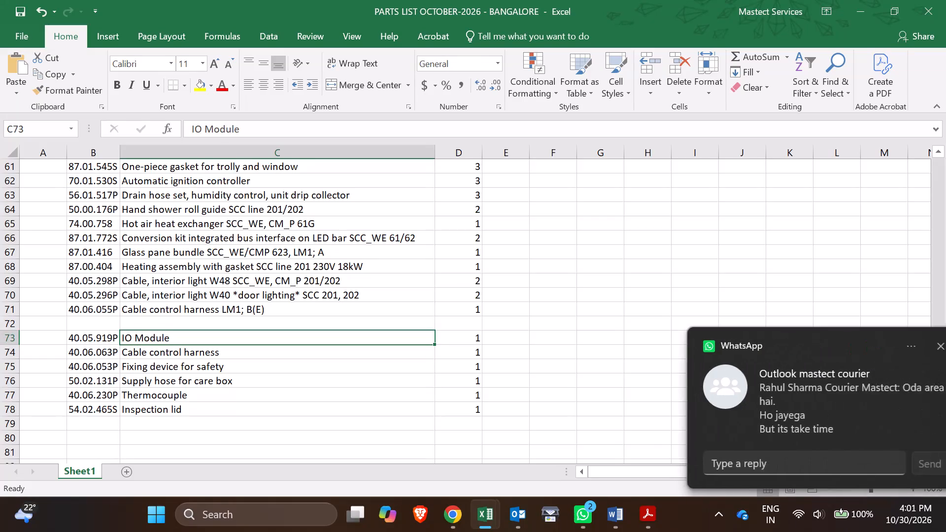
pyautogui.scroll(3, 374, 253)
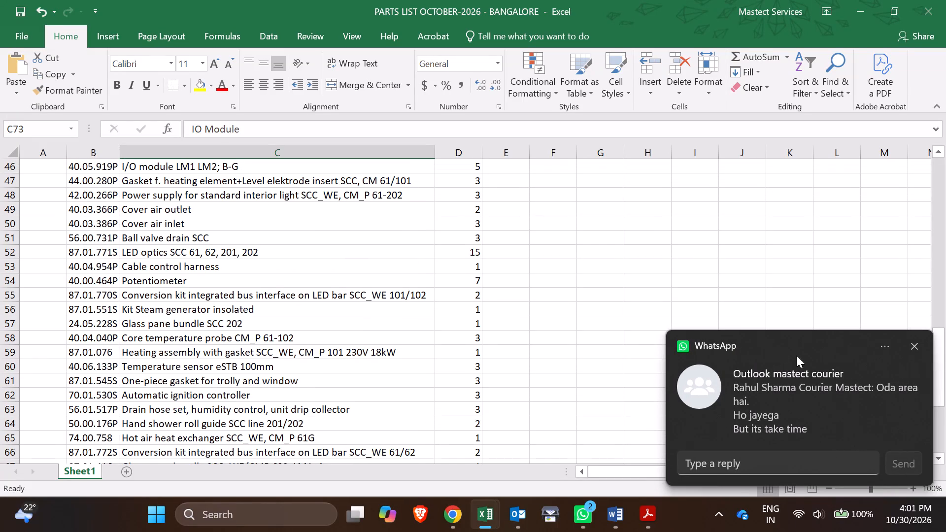
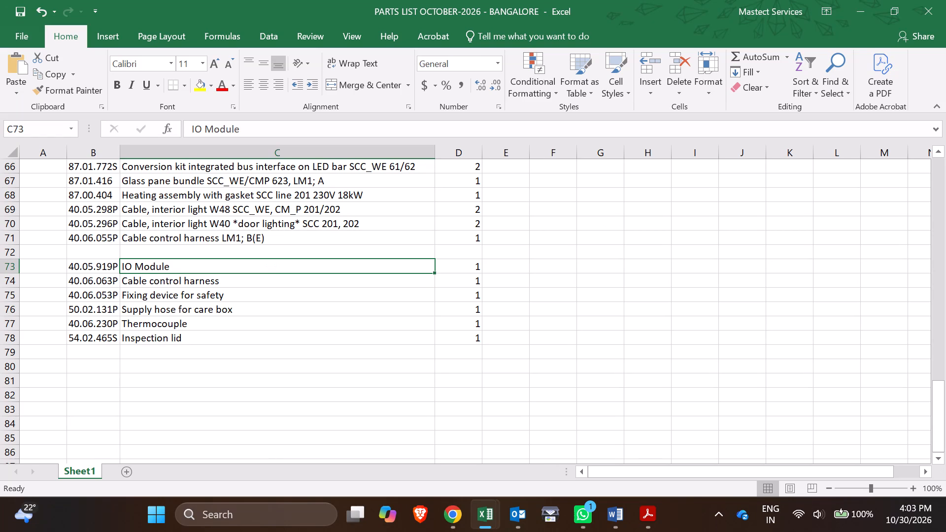
# Move to the IO Module's quantity in cell D73.
pyautogui.click(467, 265)
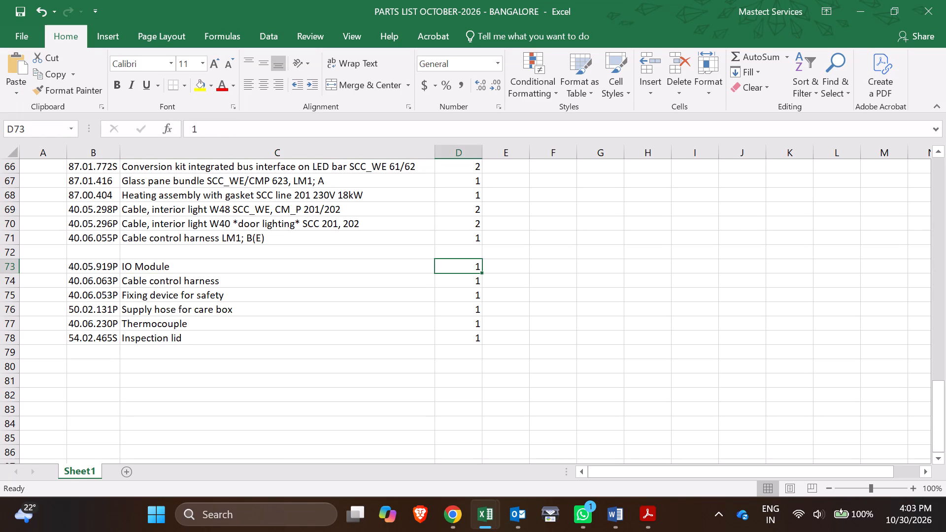
# Check the IO Module's quantity in cell D73 and look back through the parts listed in the earlier rows.
pyautogui.click(428, 265)
pyautogui.click(458, 266)
pyautogui.scroll(7, 458, 266)
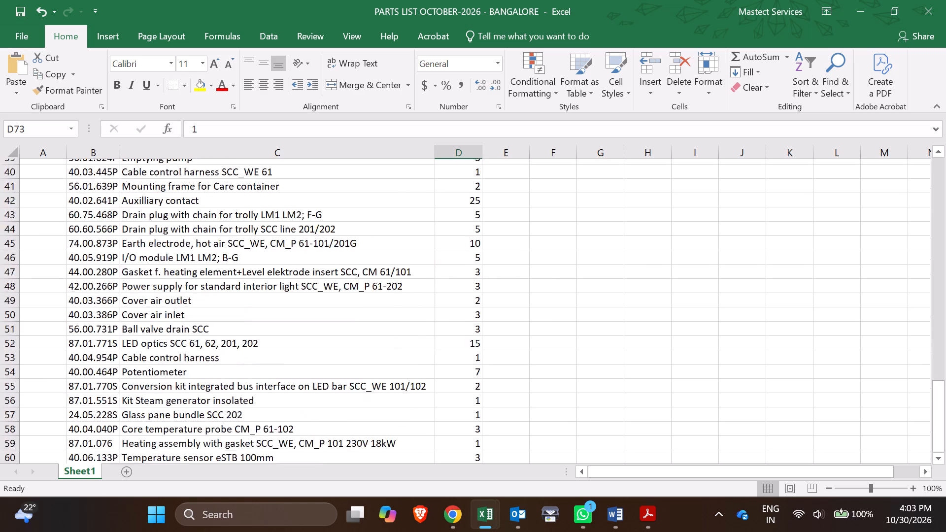
# Return to the first listed part, the inspection lid in row 2, and save the workbook with its part number cell B2 selected.
pyautogui.scroll(3, 458, 266)
pyautogui.click(217, 183)
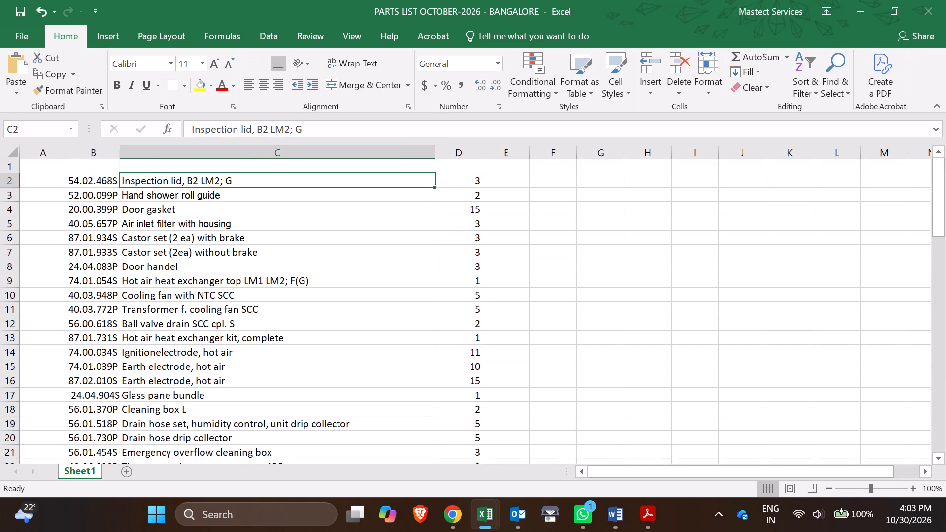
pyautogui.hotkey('ctrl', 's')
pyautogui.click(104, 183)
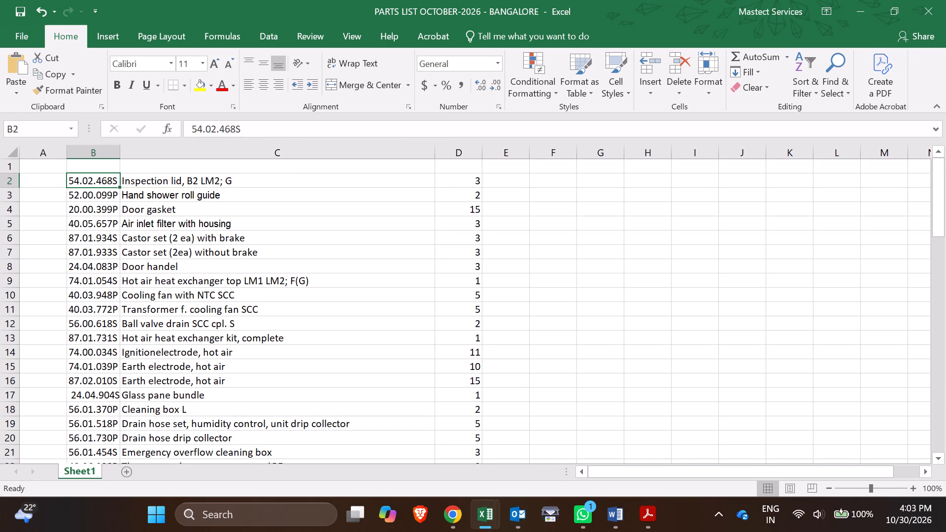
pyautogui.hscroll(1, 244, 273)
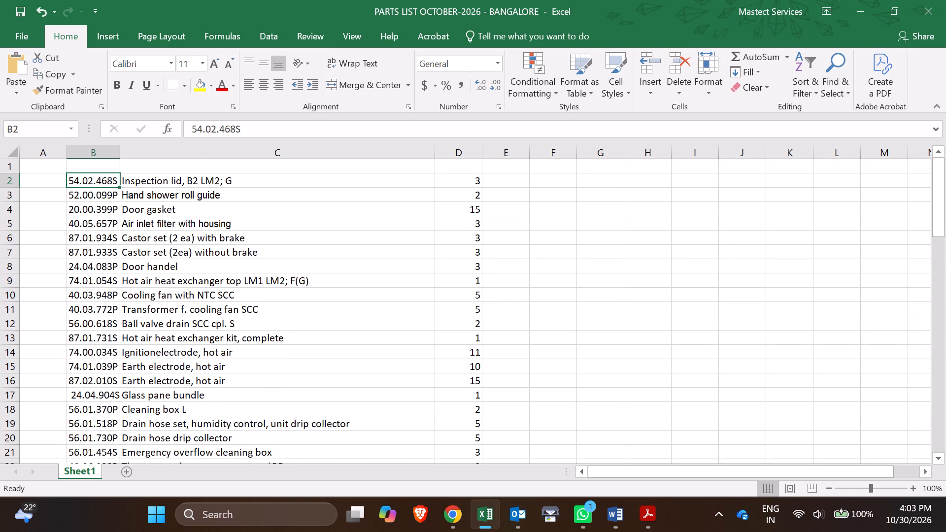
pyautogui.click(212, 180)
pyautogui.hotkey('ctrl', 's')
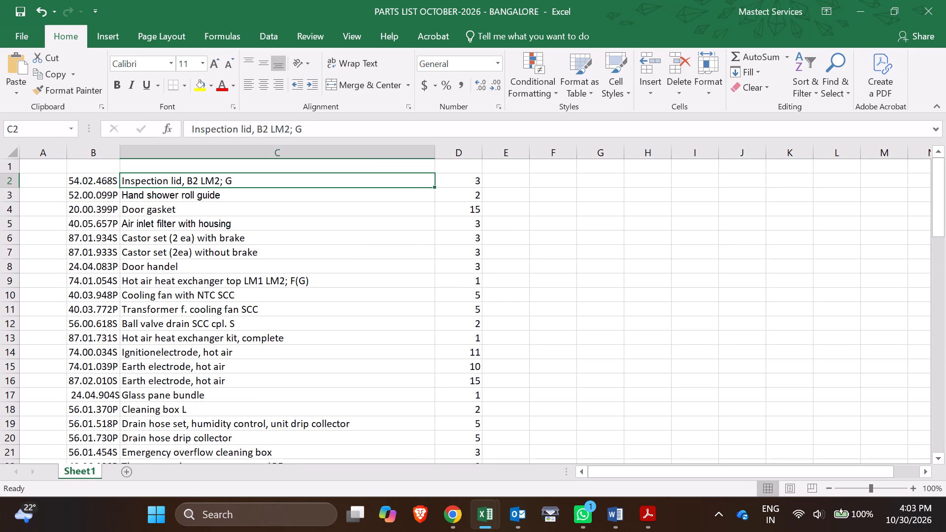
pyautogui.click(89, 183)
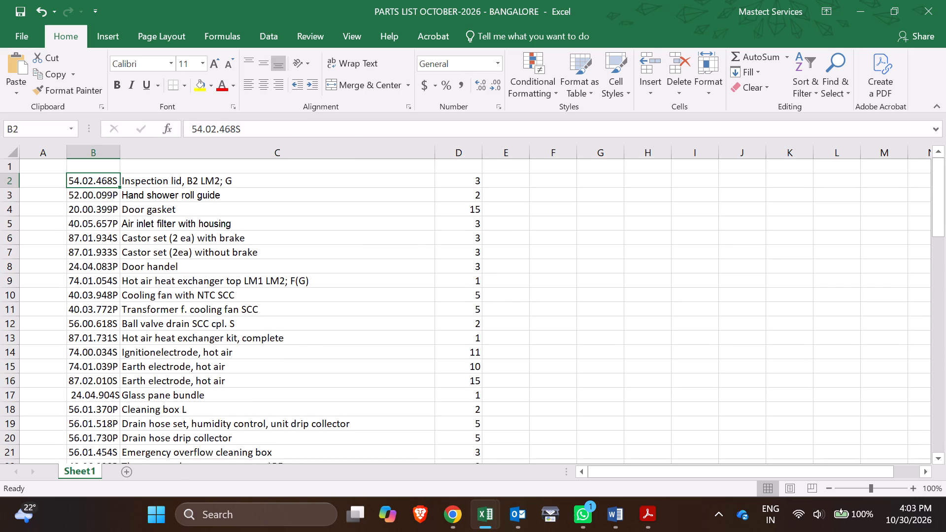
pyautogui.hotkey('ctrl', 's')
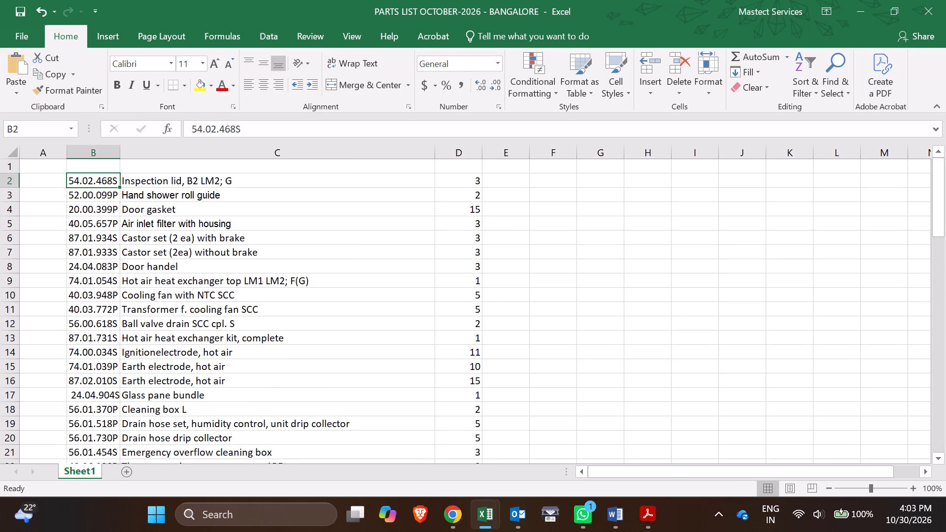
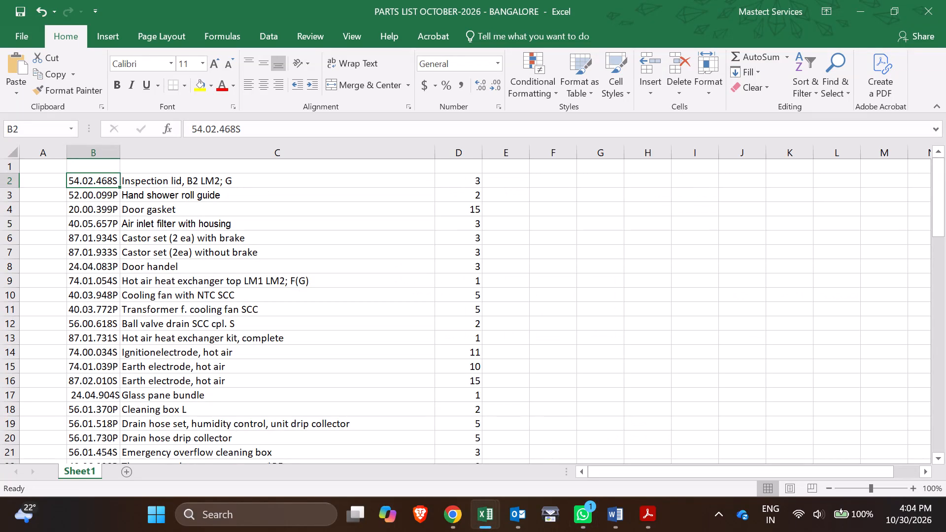
# Start a new Find search in the parts list sheet and clear the previous search term.
pyautogui.click(571, 259)
pyautogui.hotkey('ctrl', 'f')
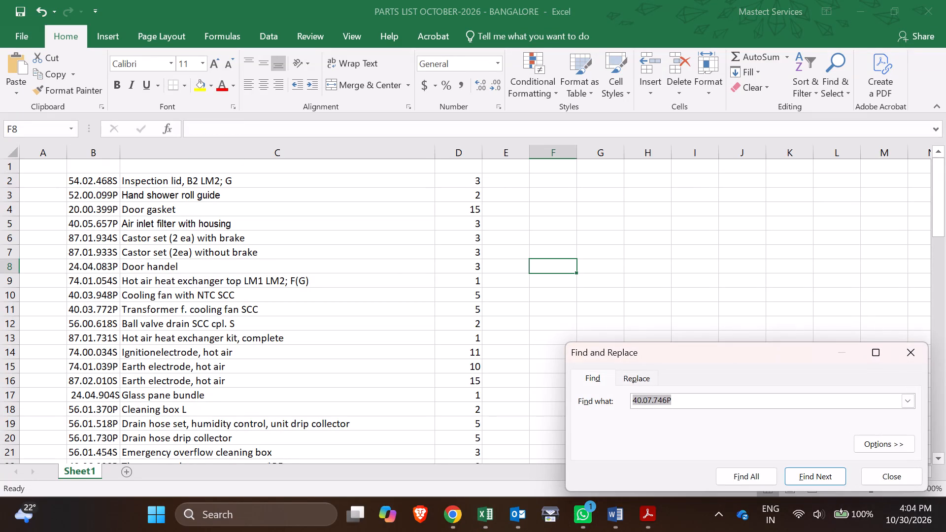
pyautogui.press('BackSpace')
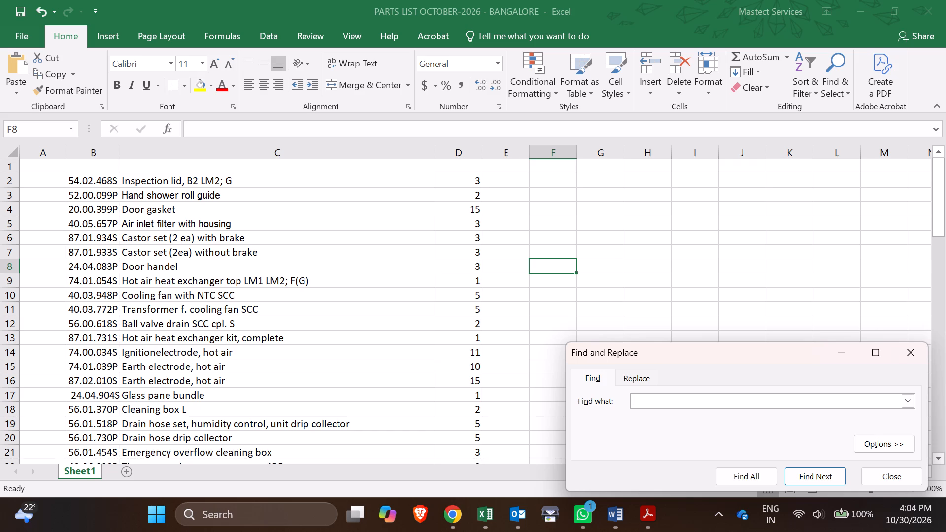
# Search the Bangalore parts list for "molded".
pyautogui.write('mo')
pyautogui.press('BackSpace')
pyautogui.press('BackSpace')
pyautogui.press('BackSpace')
pyautogui.write('molde')
pyautogui.press('d')
pyautogui.press('Return')
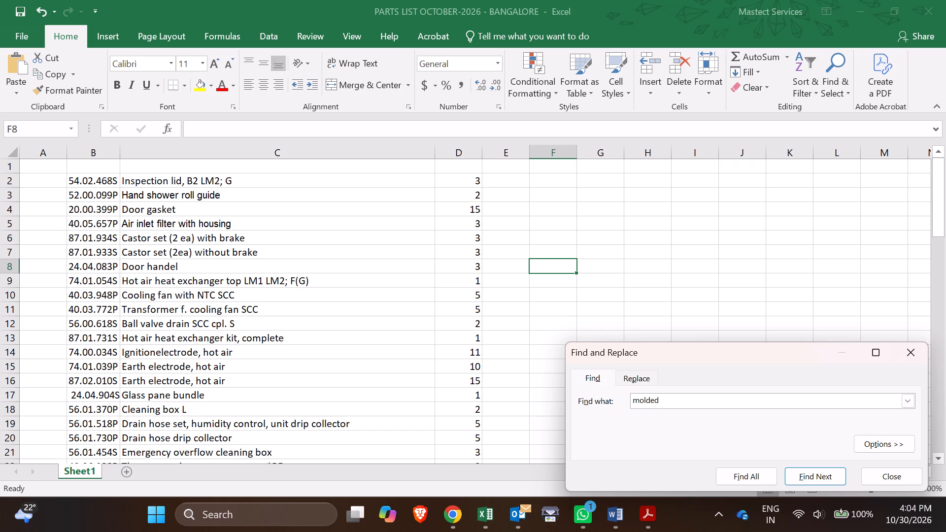
pyautogui.press('Return')
# Switch to the ZISHAN-15 workbook and search its stock list for "molded".
pyautogui.hotkey('alt', 'Tab')
pyautogui.hotkey('alt', 'Tab')
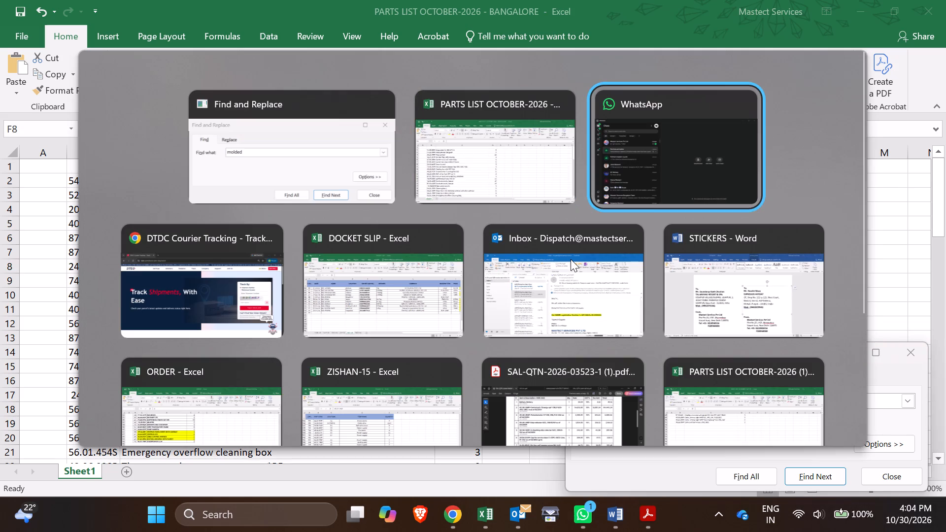
pyautogui.hotkey('alt', 'Tab')
pyautogui.hotkey('alt', 'Tab')
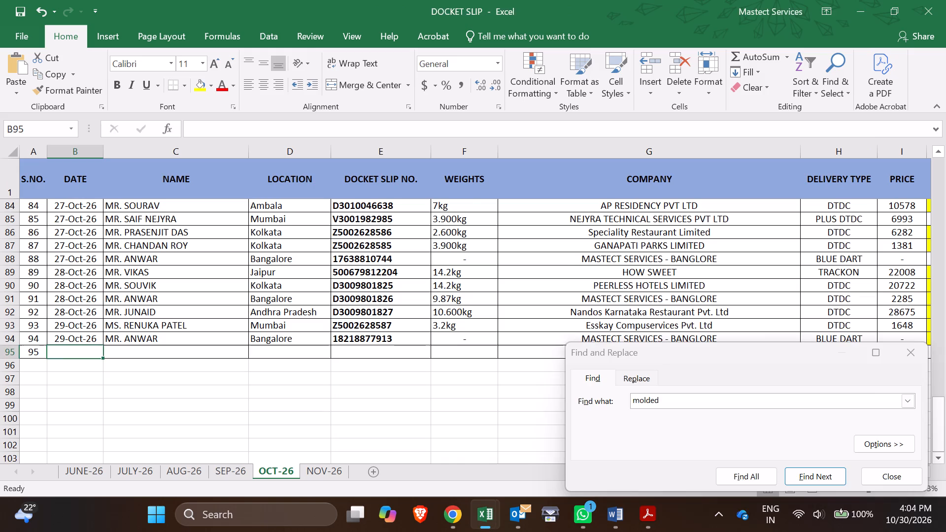
pyautogui.hotkey('alt', 'Tab')
pyautogui.hotkey('alt', 'Tab')
pyautogui.hotkey('alt', 'Tab')
pyautogui.hotkey('alt', 'Tab')
pyautogui.hotkey('alt', 'Tab')
pyautogui.hotkey('alt', 'Tab')
pyautogui.hotkey('alt', 'Tab')
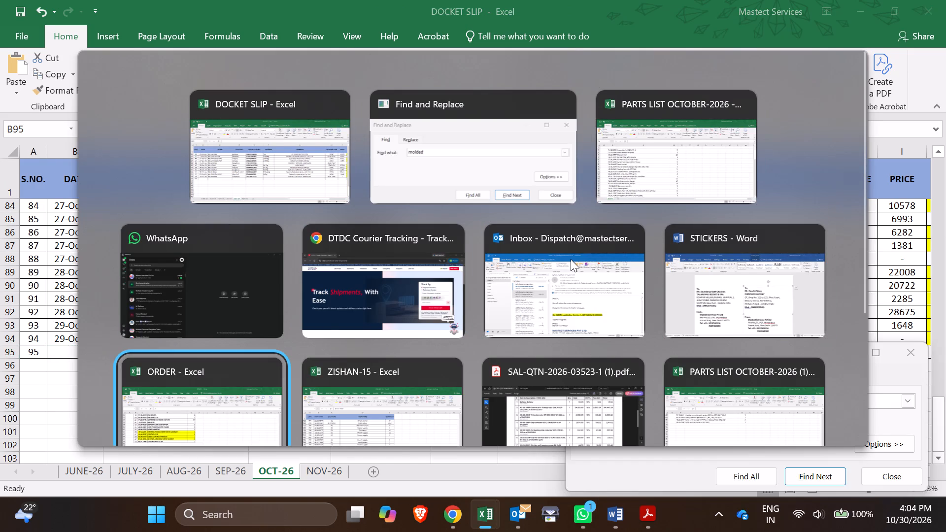
pyautogui.hotkey('alt', 'Tab')
pyautogui.click(804, 474)
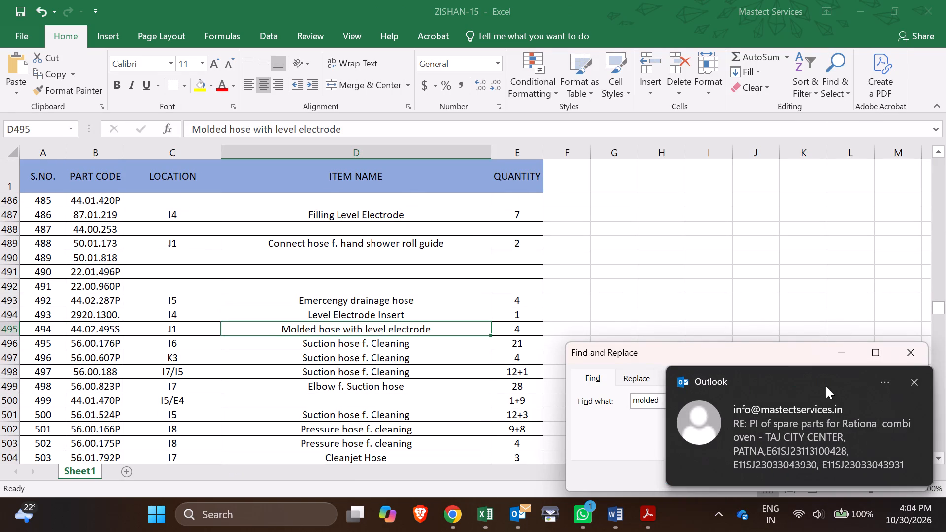
pyautogui.click(916, 383)
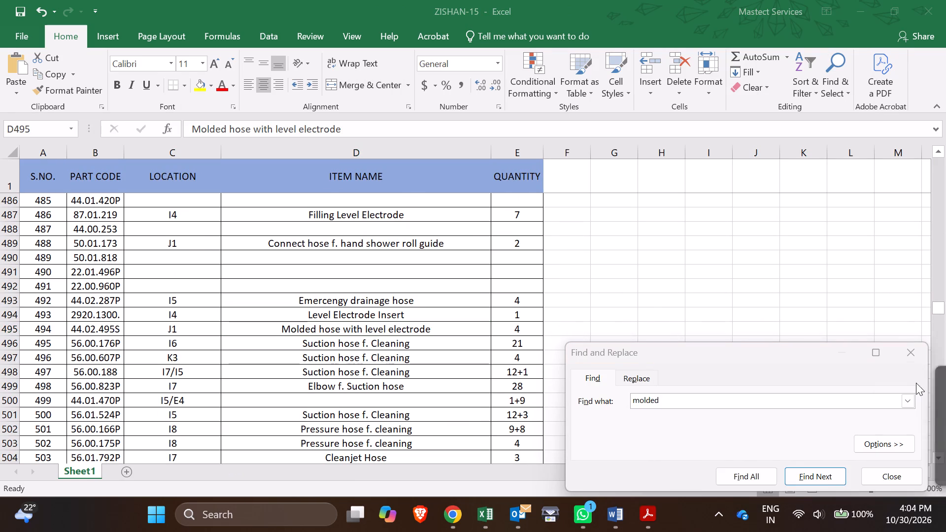
pyautogui.click(820, 470)
pyautogui.doubleClick(820, 470)
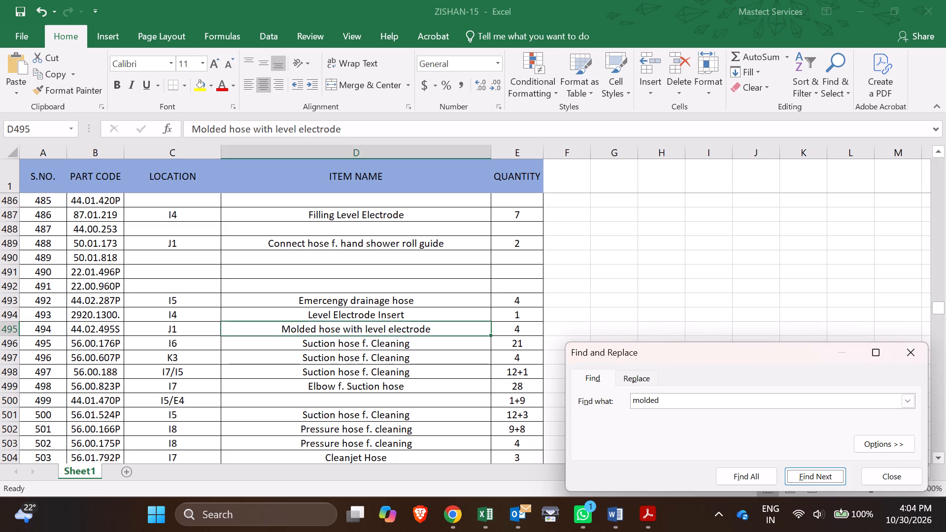
# Copy the molded hose's part code 44.02.495S from ZISHAN-15 into cell B79 of the October 2026 Bangalore parts list.
pyautogui.click(102, 328)
pyautogui.hotkey('ctrl', 'c')
pyautogui.hotkey('alt', 'Tab')
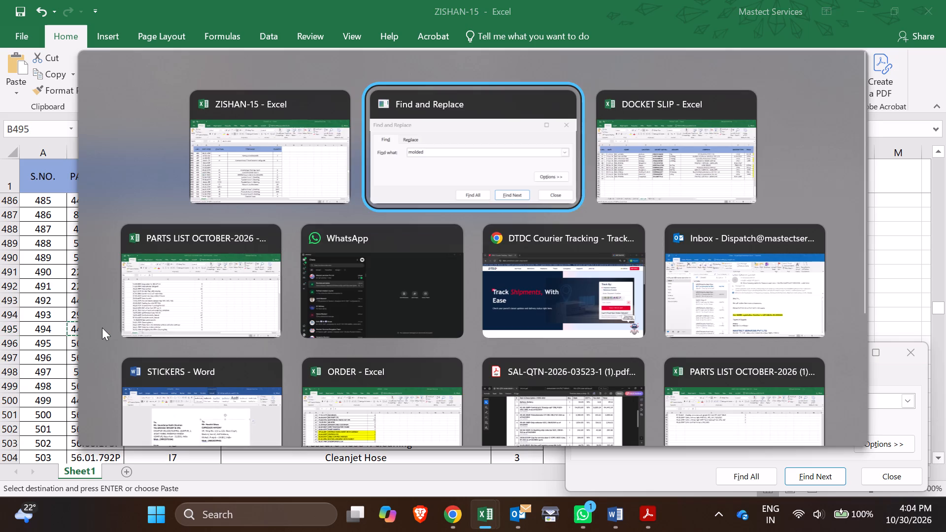
pyautogui.hotkey('alt', 'Tab')
pyautogui.hotkey('alt', 'Tab')
pyautogui.scroll(-2, 241, 364)
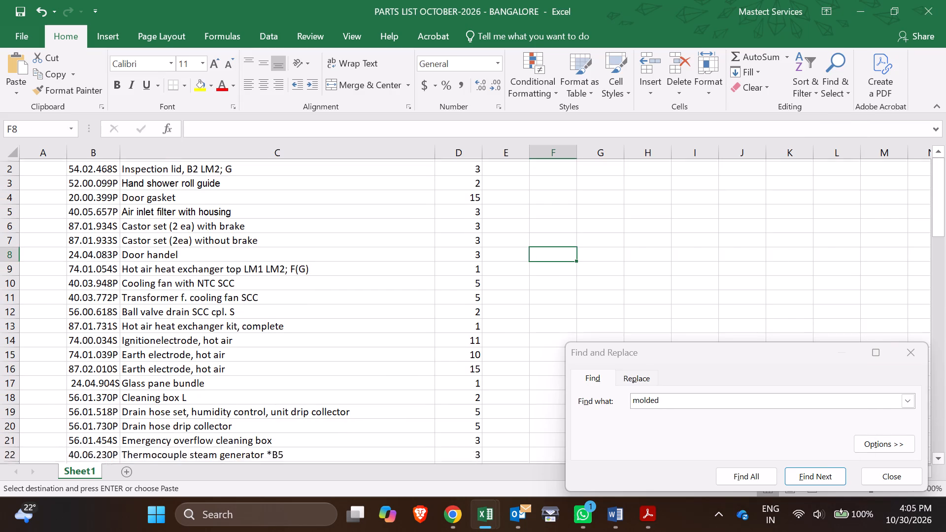
pyautogui.scroll(-10, 241, 364)
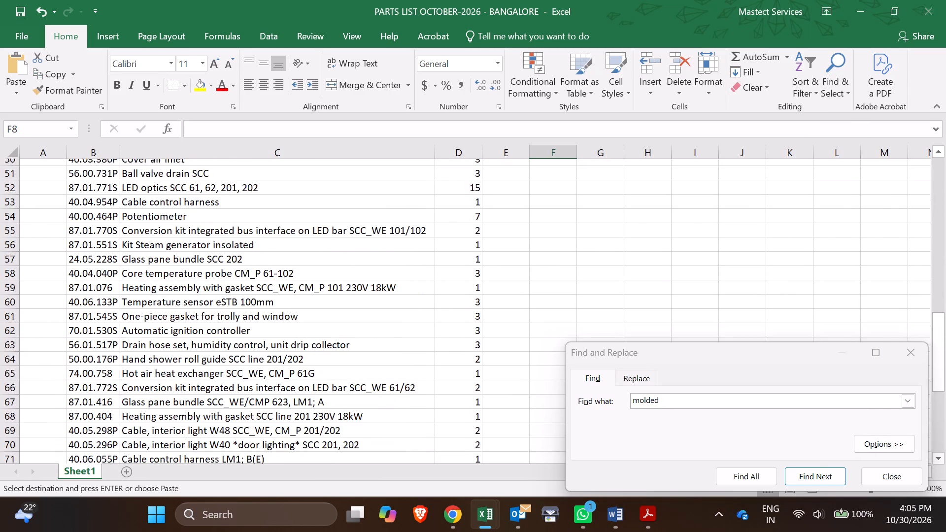
pyautogui.scroll(-1, 208, 373)
pyautogui.scroll(-3, 168, 416)
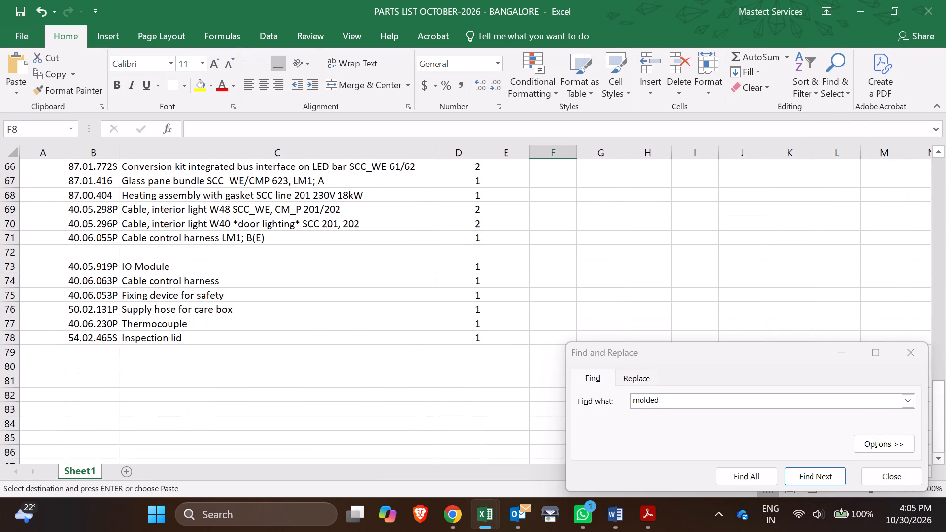
pyautogui.click(105, 350)
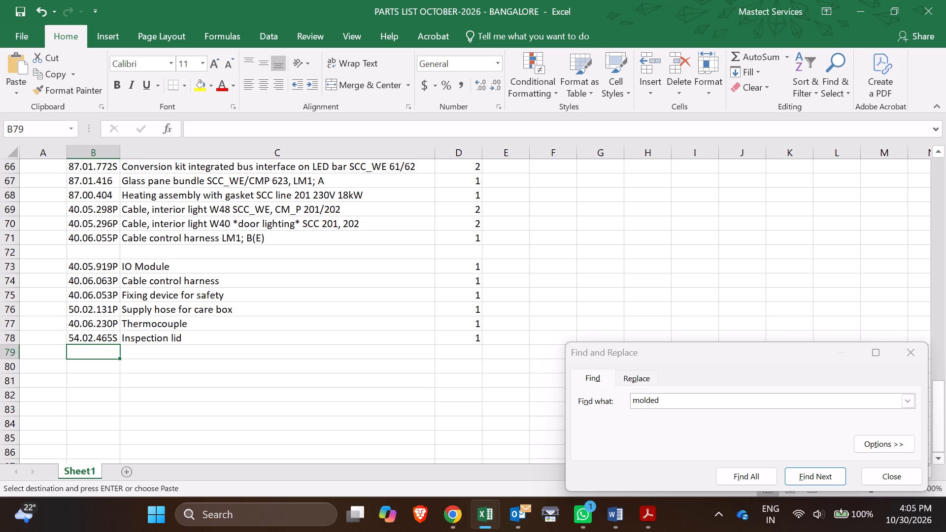
pyautogui.hotkey('ctrl', 'v')
pyautogui.press('Return')
pyautogui.press('Down')
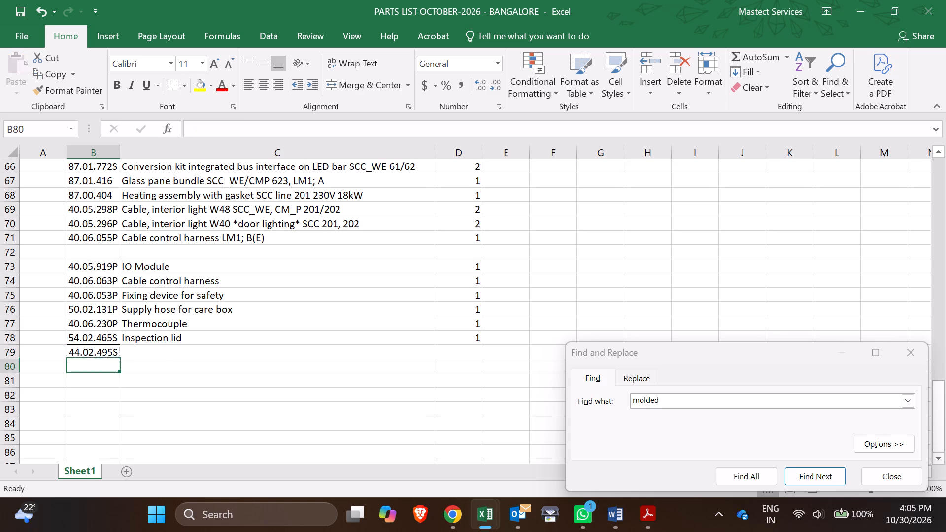
# Enter quantity 5 for part 44.02.495S in cell D79 and save the workbook.
pyautogui.press('Up')
pyautogui.press('Right')
pyautogui.press('Right')
pyautogui.press('5')
pyautogui.press('Return')
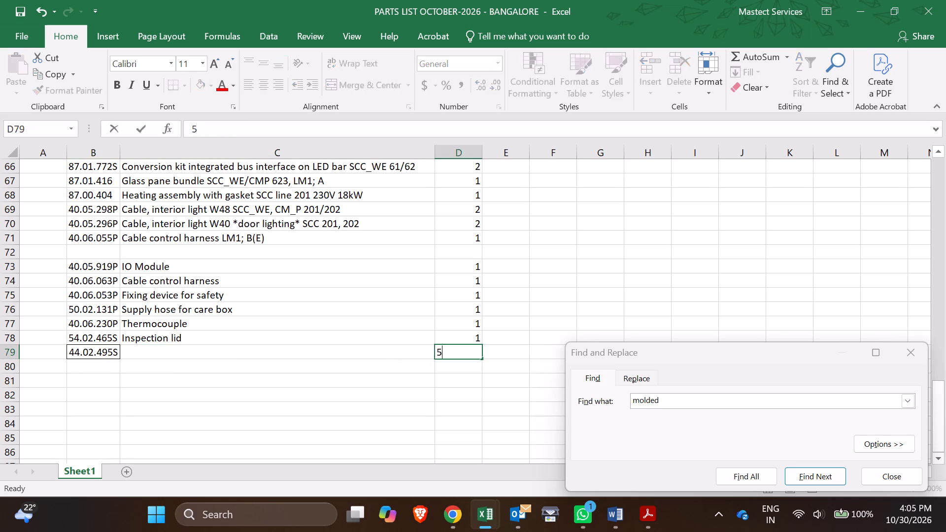
pyautogui.press('Up')
pyautogui.press('Left')
pyautogui.press('Left')
pyautogui.hotkey('ctrl', 's')
# Copy the item name "Molded hose with level electrode" from ZISHAN-15 into cell C79, save the parts list and end the search.
pyautogui.press('Right')
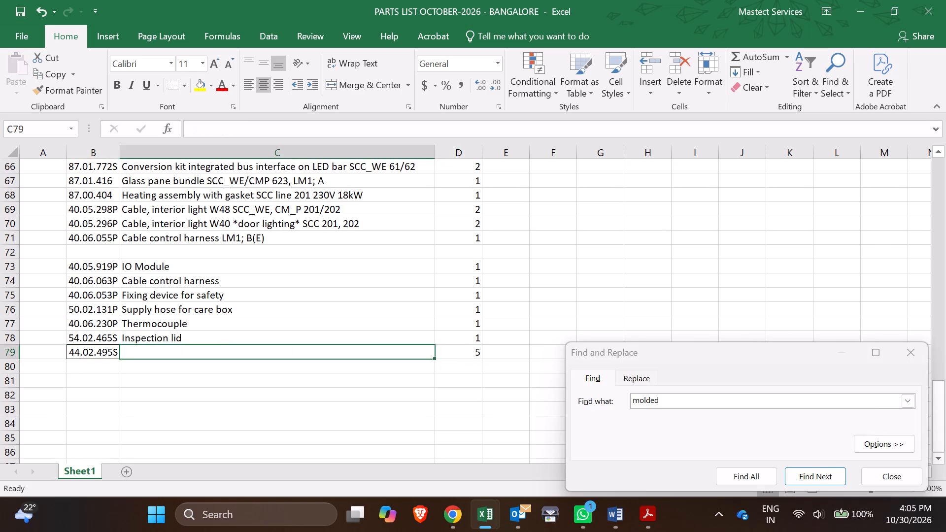
pyautogui.hotkey('alt', 'Tab')
pyautogui.click(258, 329)
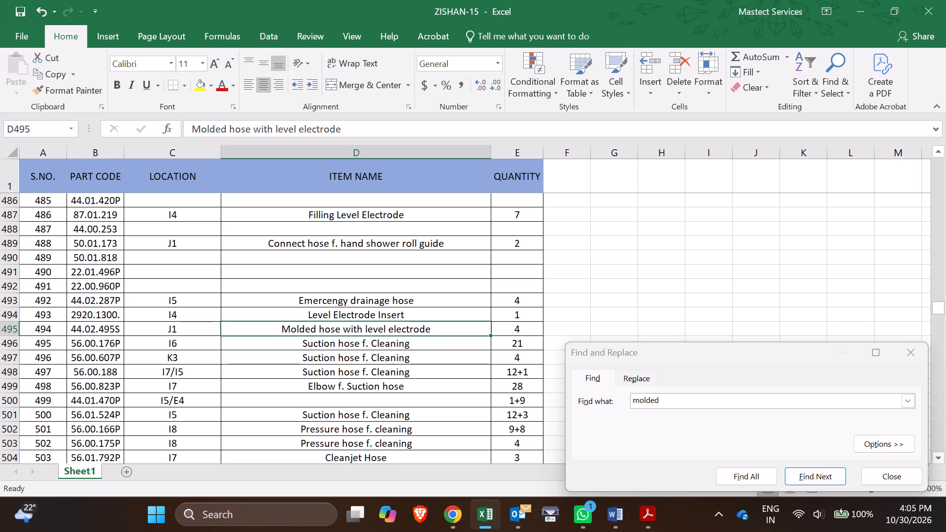
pyautogui.tripleClick(251, 129)
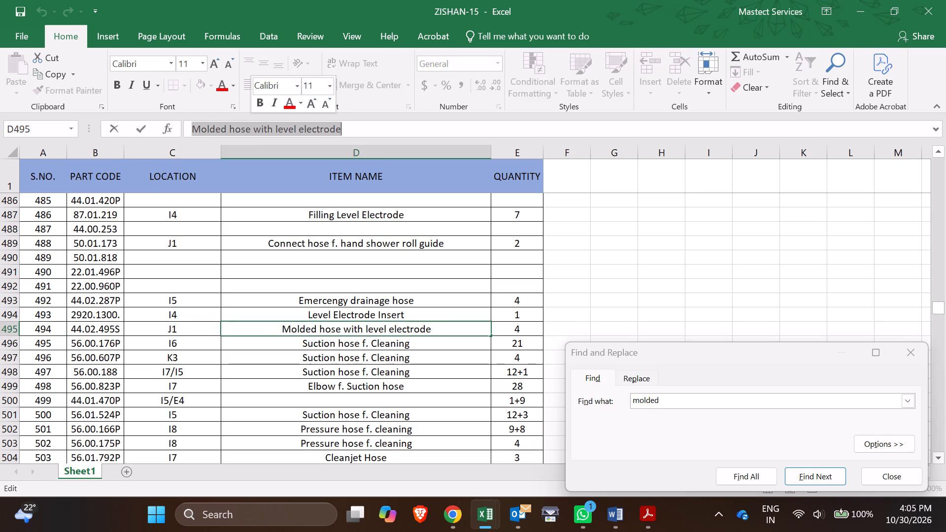
pyautogui.hotkey('ctrl', 'c')
pyautogui.hotkey('alt', 'Tab')
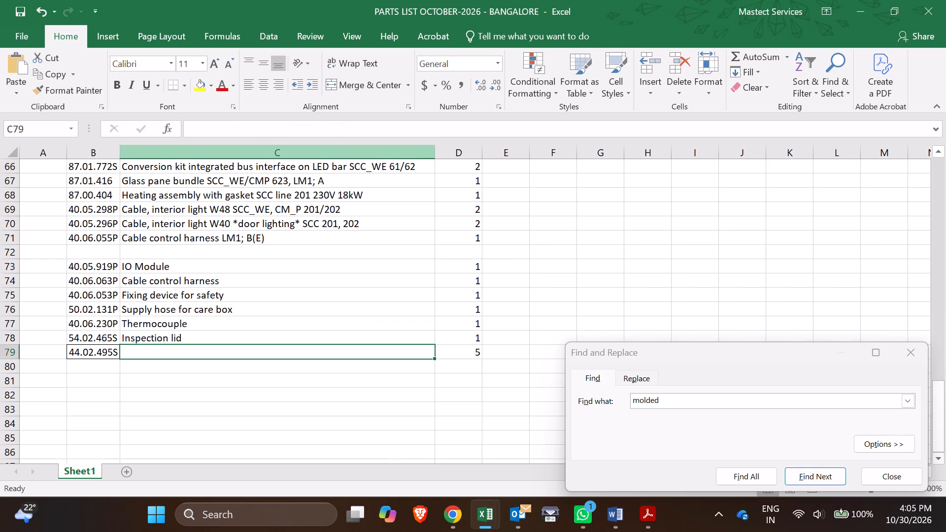
pyautogui.hotkey('ctrl', 'v')
pyautogui.press('Return')
pyautogui.hotkey('ctrl', 's')
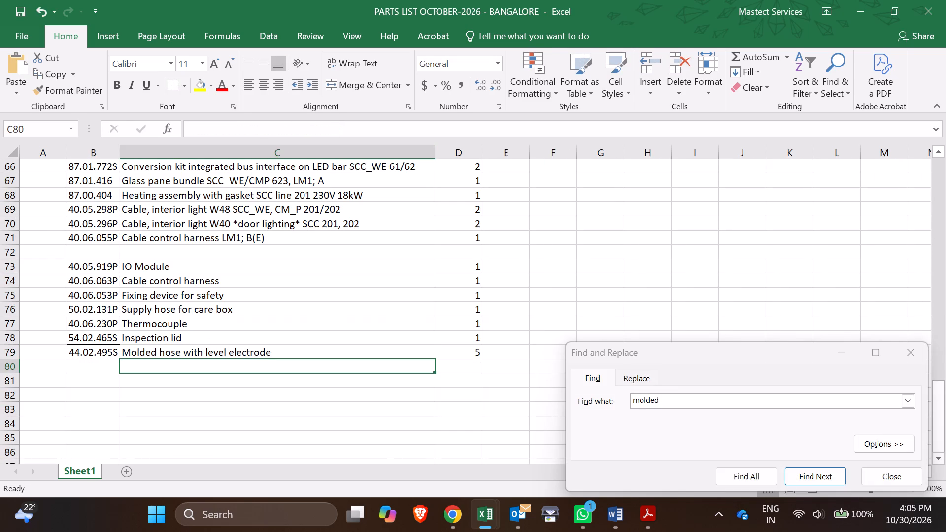
pyautogui.click(916, 362)
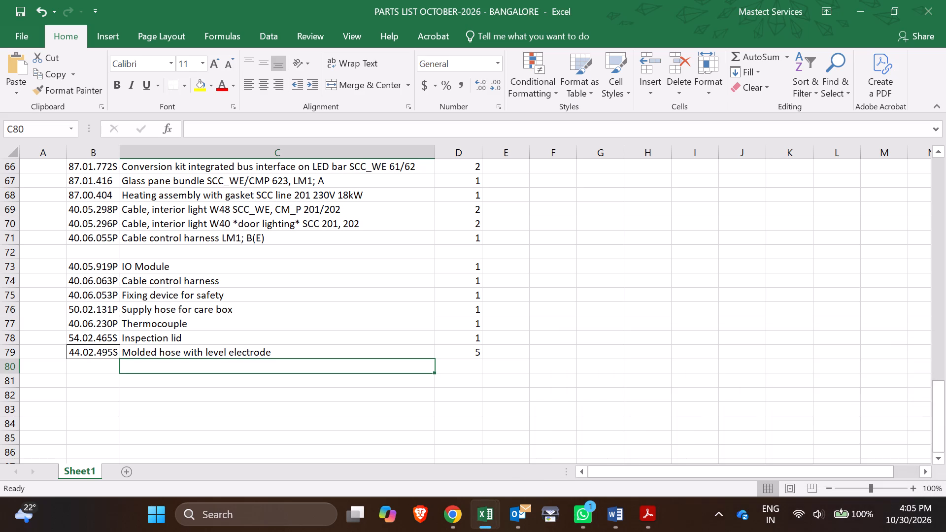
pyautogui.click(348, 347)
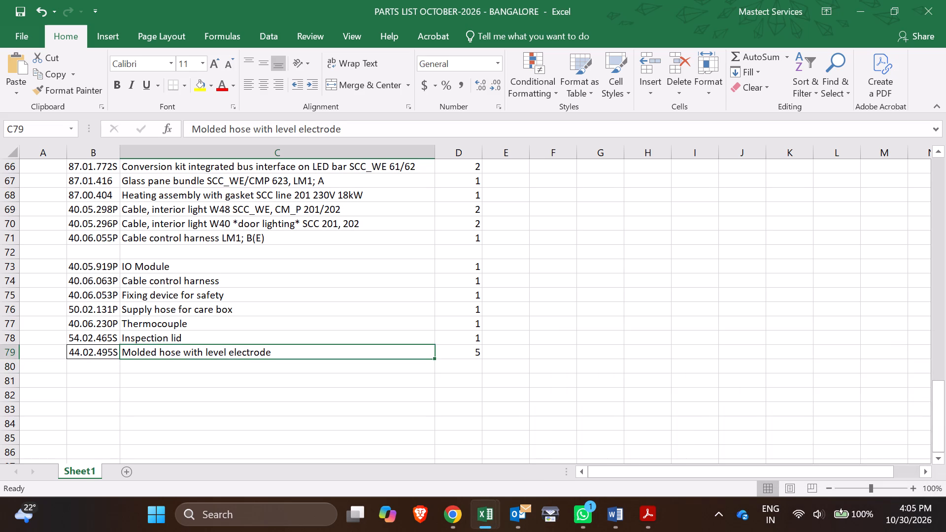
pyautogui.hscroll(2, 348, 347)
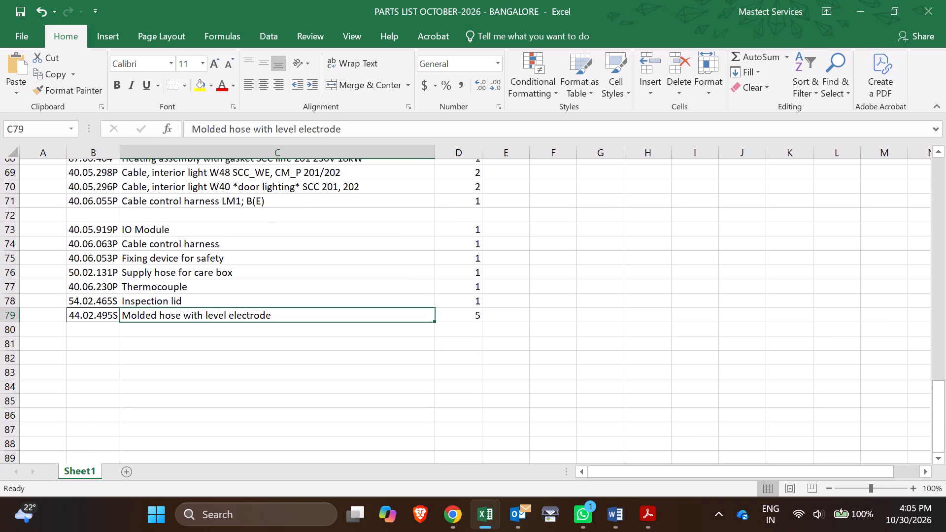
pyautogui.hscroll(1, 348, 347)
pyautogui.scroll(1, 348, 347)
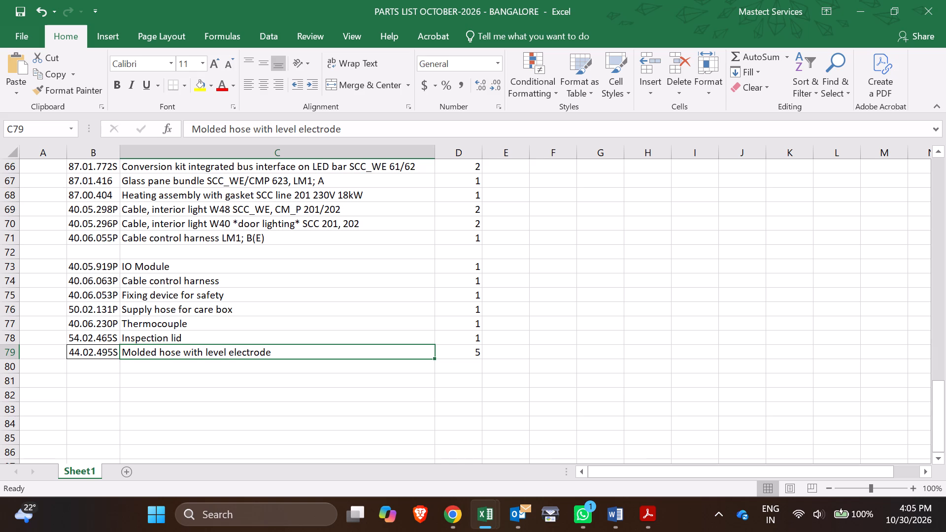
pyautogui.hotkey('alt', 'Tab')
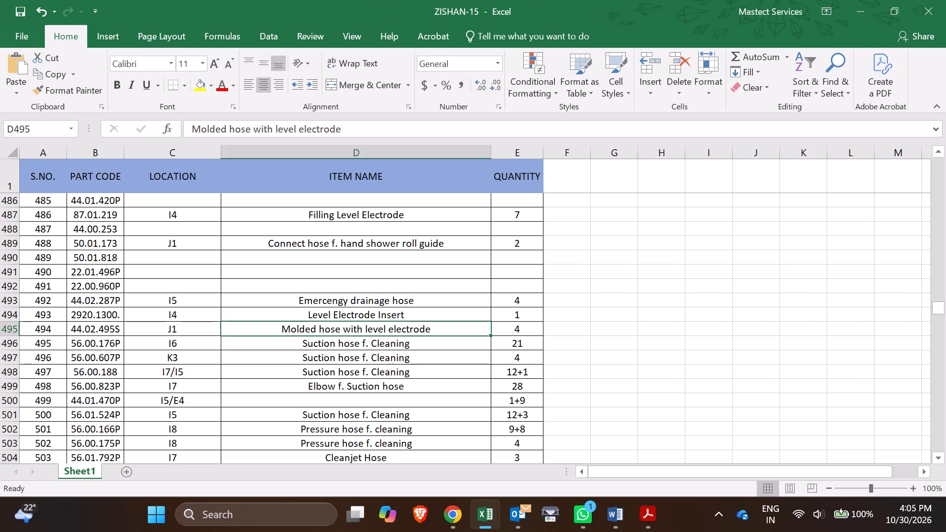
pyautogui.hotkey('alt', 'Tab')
# Switch to the ORDER workbook and save it.
pyautogui.hotkey('alt', 'Tab')
pyautogui.hotkey('alt', 'Tab')
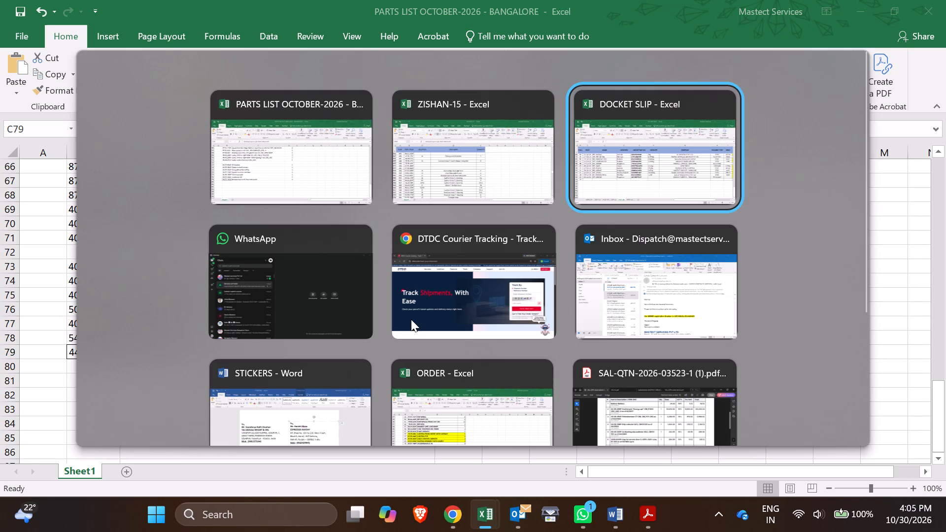
pyautogui.hotkey('alt', 'Tab')
pyautogui.hotkey('alt', 'Tab')
pyautogui.hotkey('alt', 'Tab')
pyautogui.hotkey('alt', 'Tab')
pyautogui.hotkey('alt', 'Tab')
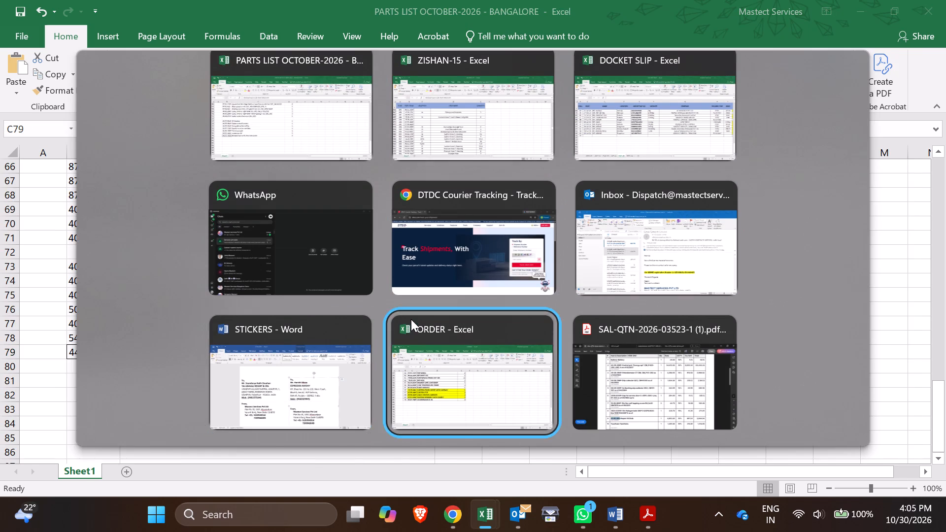
pyautogui.click(338, 284)
pyautogui.hotkey('ctrl', 's')
pyautogui.hotkey('ctrl', 's')
pyautogui.hotkey('ctrl', 's')
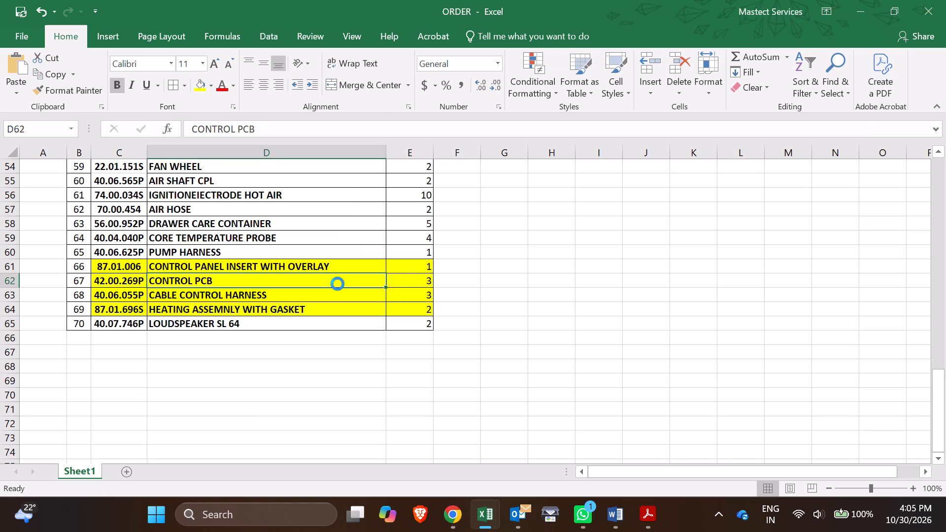
# Check the CONTROL PCB entry in row 62 of the ORDER sheet and select its part code 42.00.269P.
pyautogui.click(396, 281)
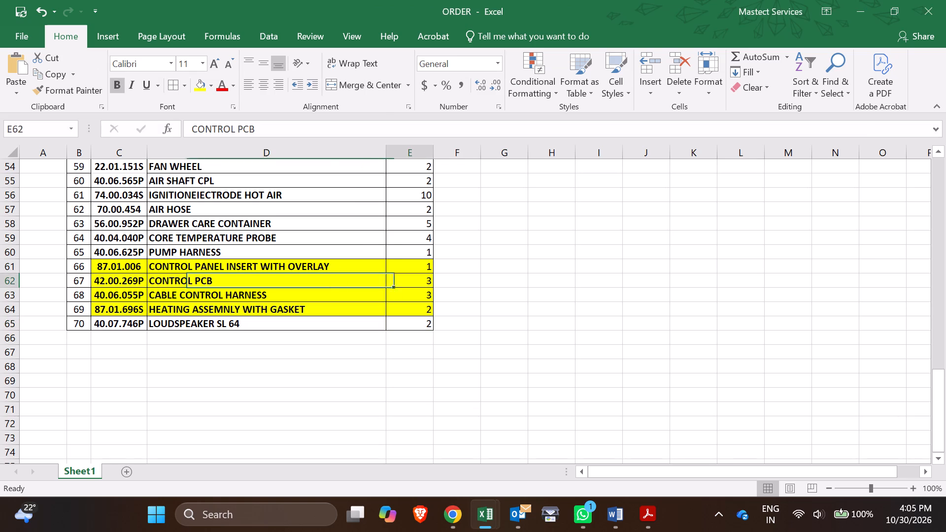
pyautogui.click(359, 282)
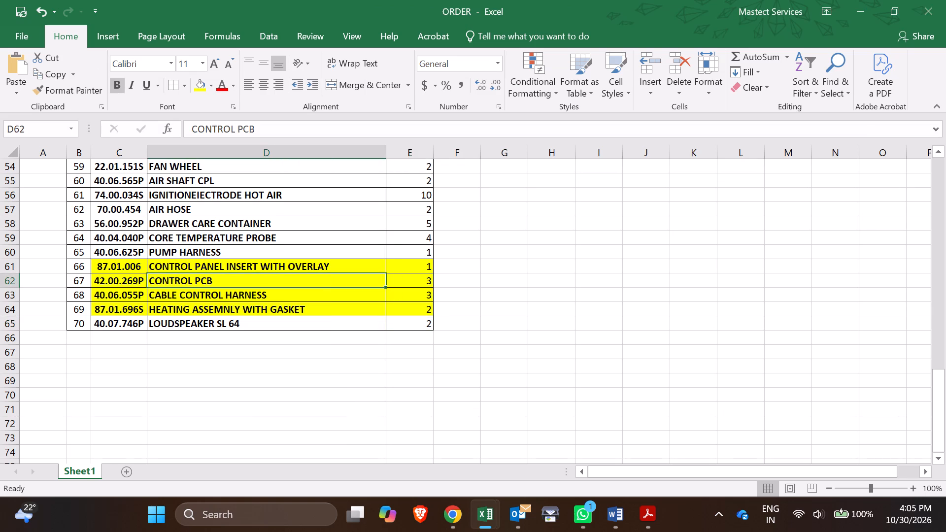
pyautogui.click(135, 280)
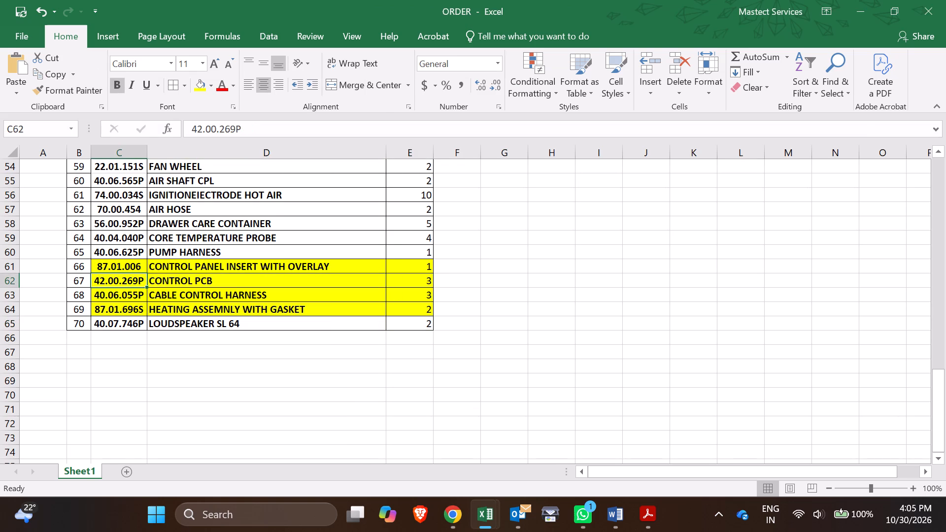
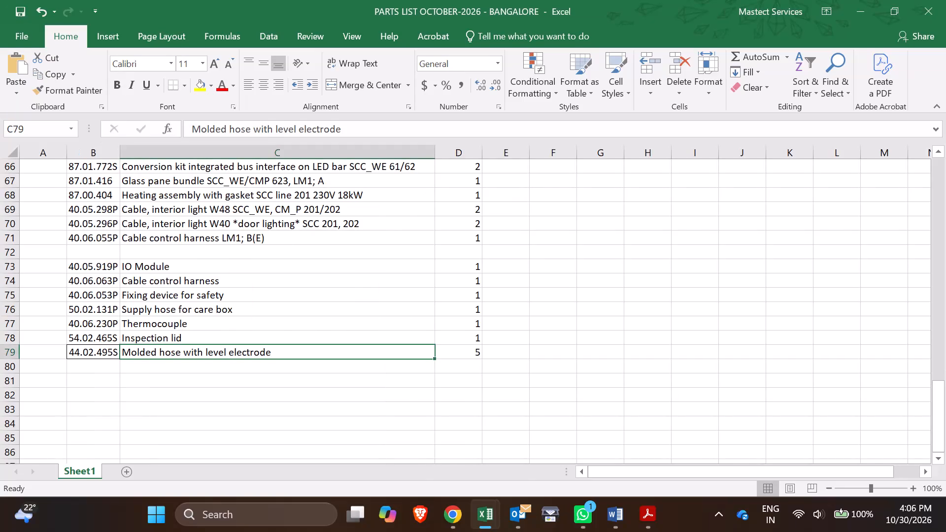
# Look through the ORDER workbook's part entries and check the quantity of the I/O MODULE in row 47.
pyautogui.scroll(2, 260, 289)
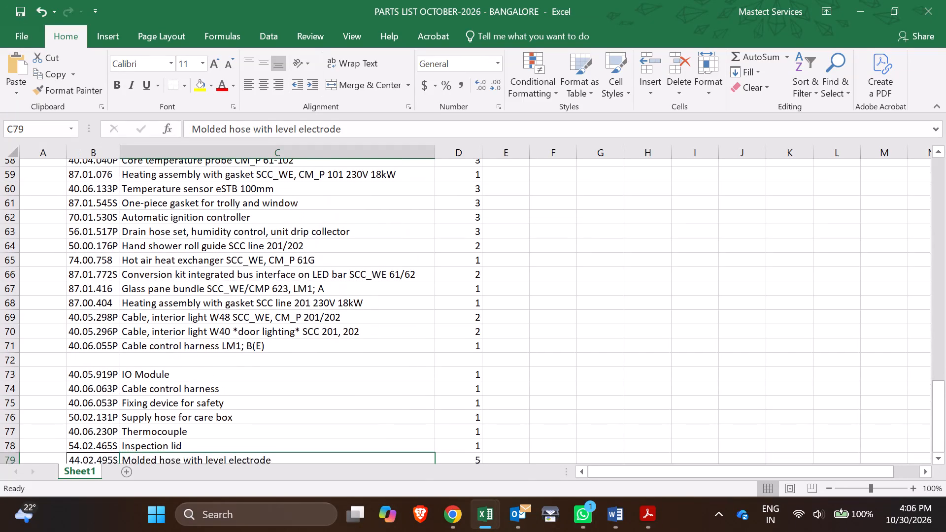
pyautogui.hotkey('alt', 'Tab')
pyautogui.scroll(13, 336, 283)
pyautogui.scroll(-2, 202, 226)
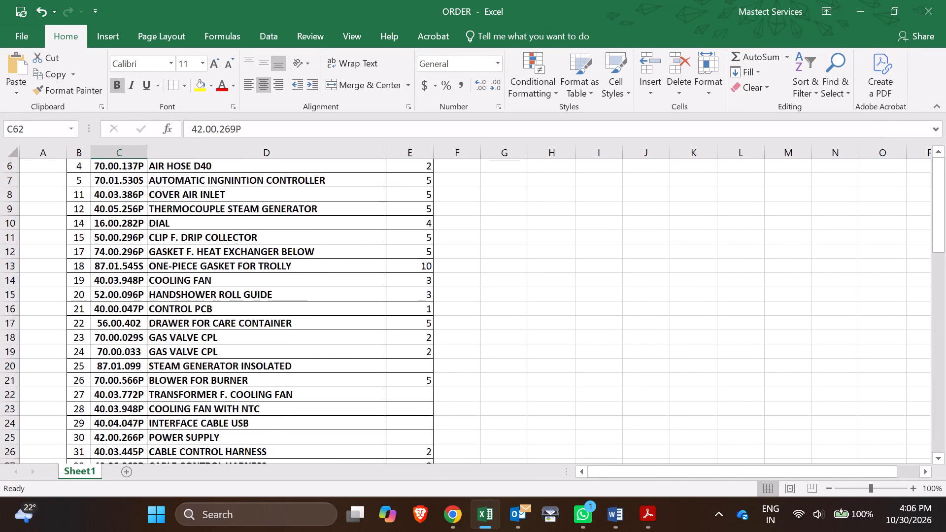
pyautogui.scroll(-1, 202, 226)
pyautogui.scroll(-3, 182, 319)
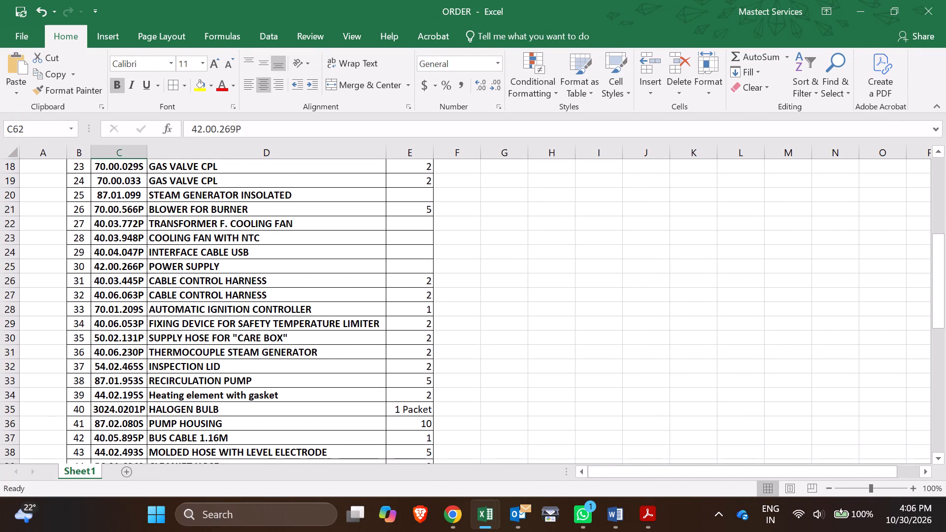
pyautogui.scroll(-6, 182, 319)
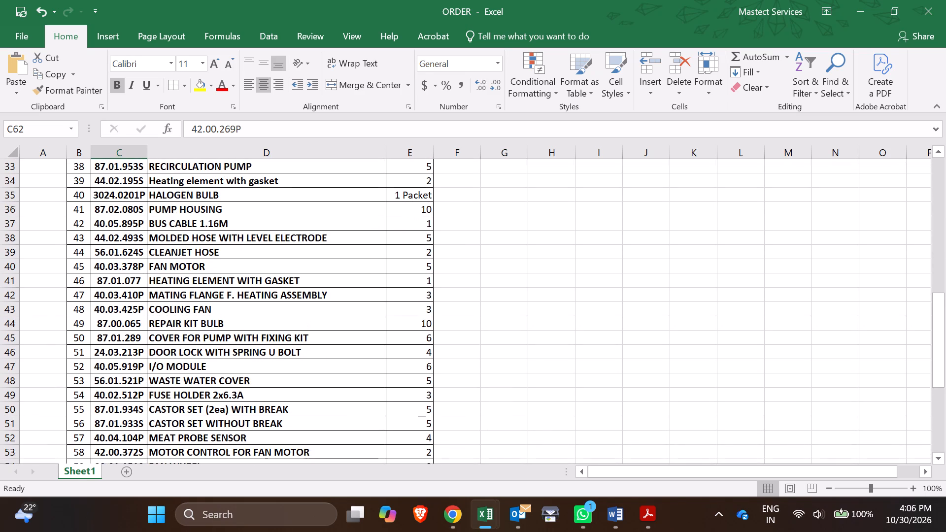
pyautogui.scroll(-3, 188, 326)
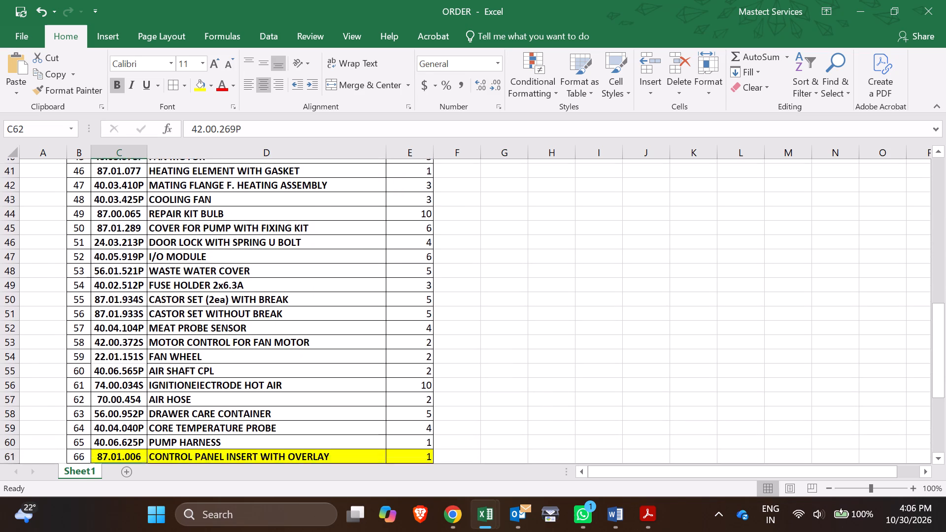
pyautogui.click(199, 262)
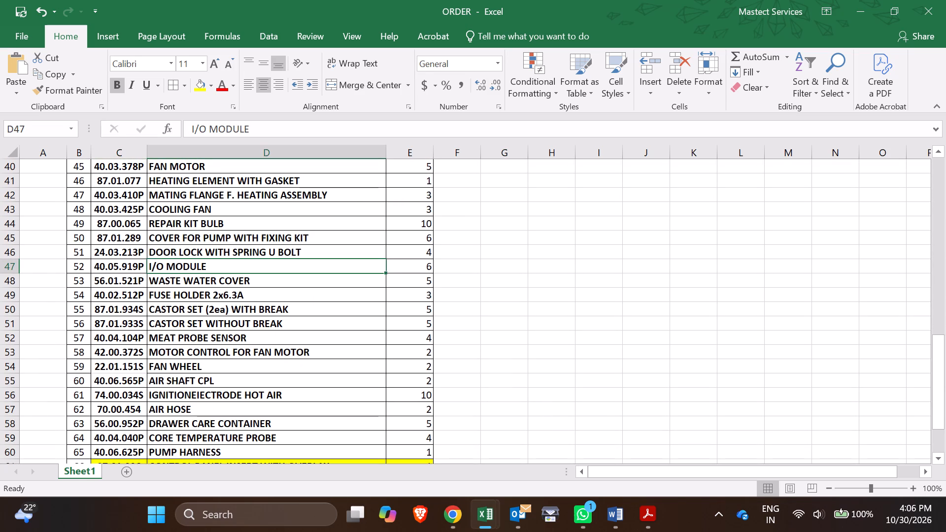
pyautogui.click(412, 267)
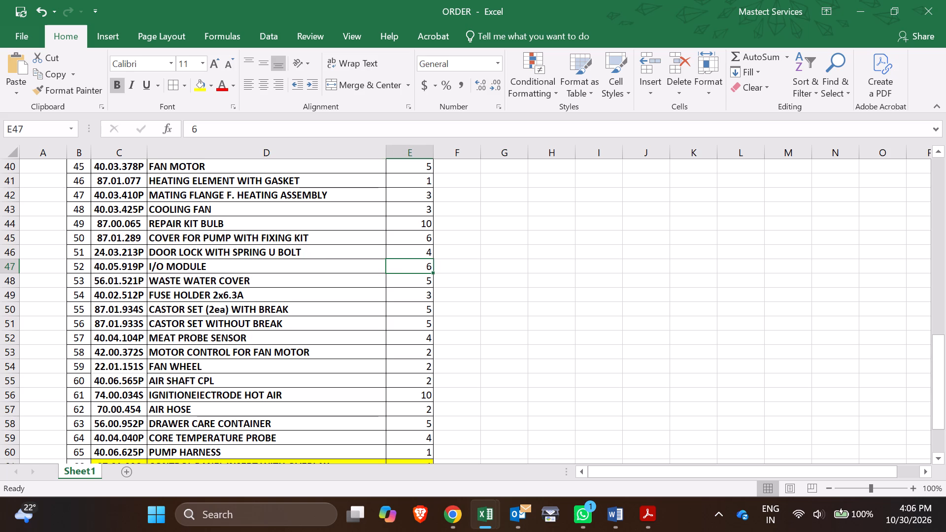
# Set the IO Module quantity in cell D73 of the Bangalore parts list to 7 and save the workbook.
pyautogui.hotkey('alt', 'Tab')
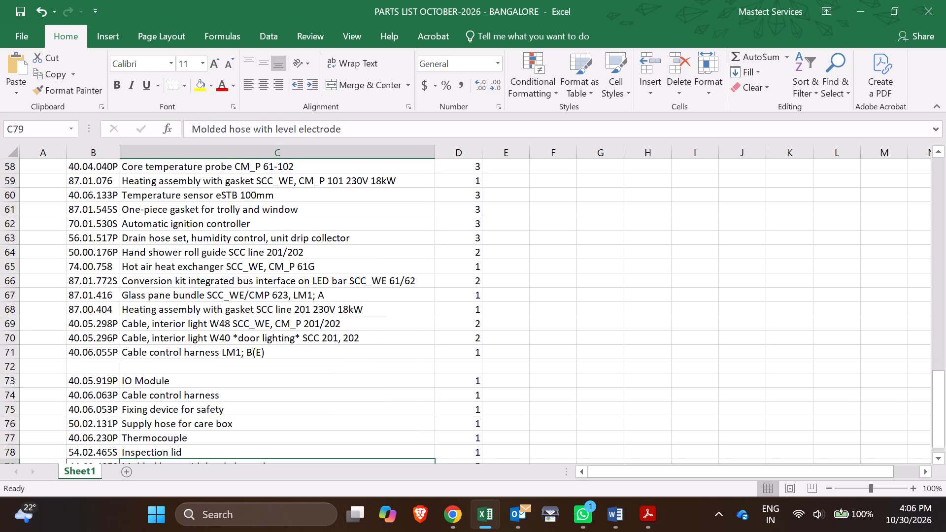
pyautogui.click(203, 381)
pyautogui.press('Right')
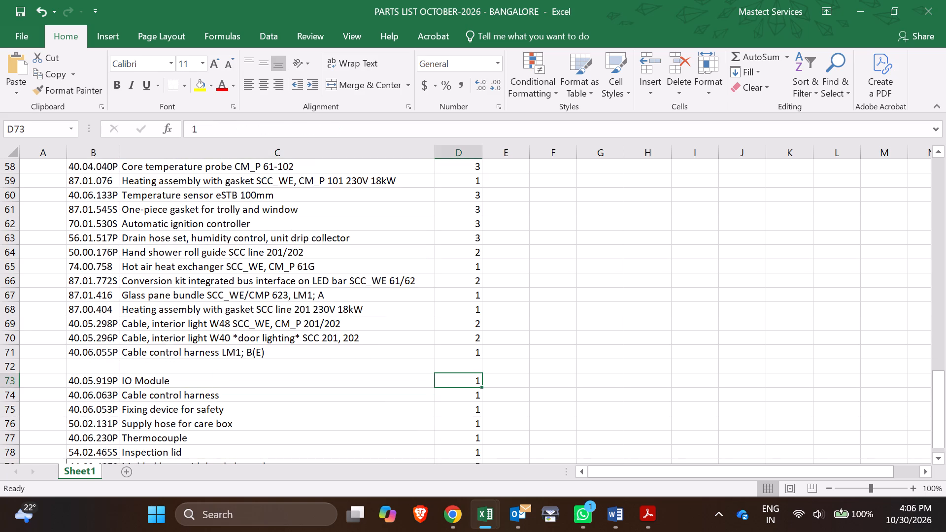
pyautogui.press('7')
pyautogui.press('Return')
pyautogui.hotkey('ctrl', 's')
# Compare the WASTE WATER COVER entry in ORDER with the last rows of the parts list, and save the parts list.
pyautogui.hotkey('alt', 'Tab')
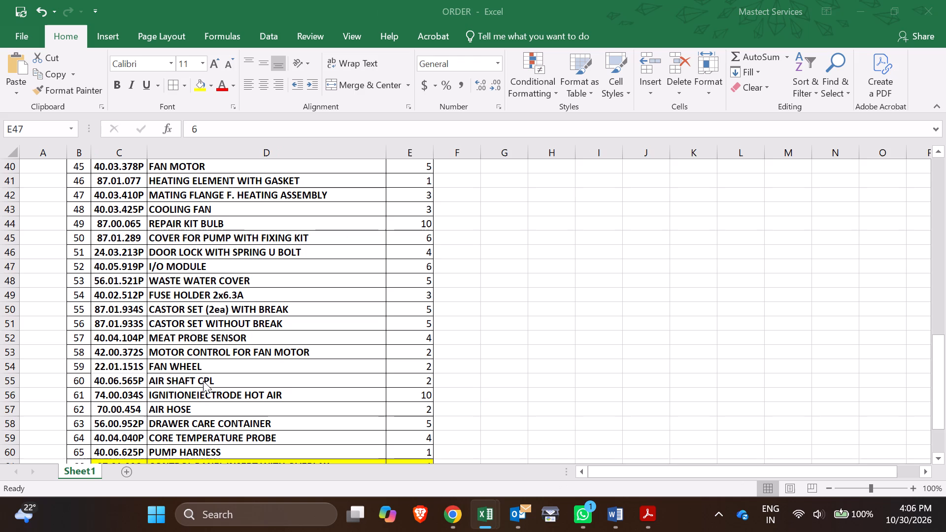
pyautogui.click(289, 277)
pyautogui.hotkey('alt', 'Tab')
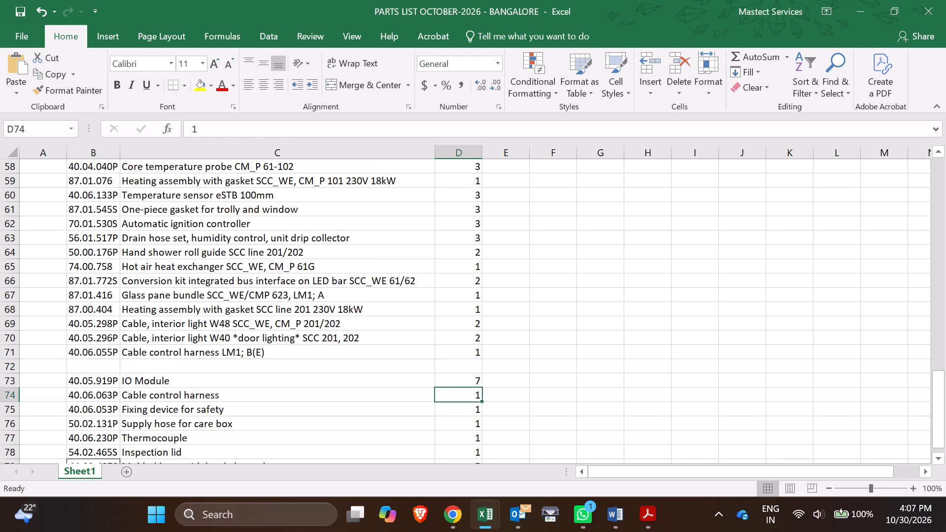
pyautogui.scroll(-1, 289, 277)
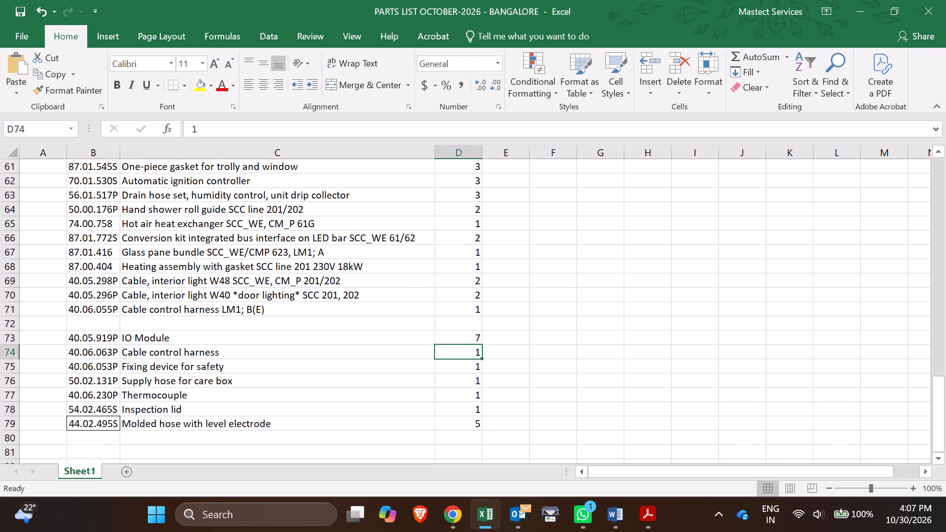
pyautogui.hotkey('alt', 'Tab')
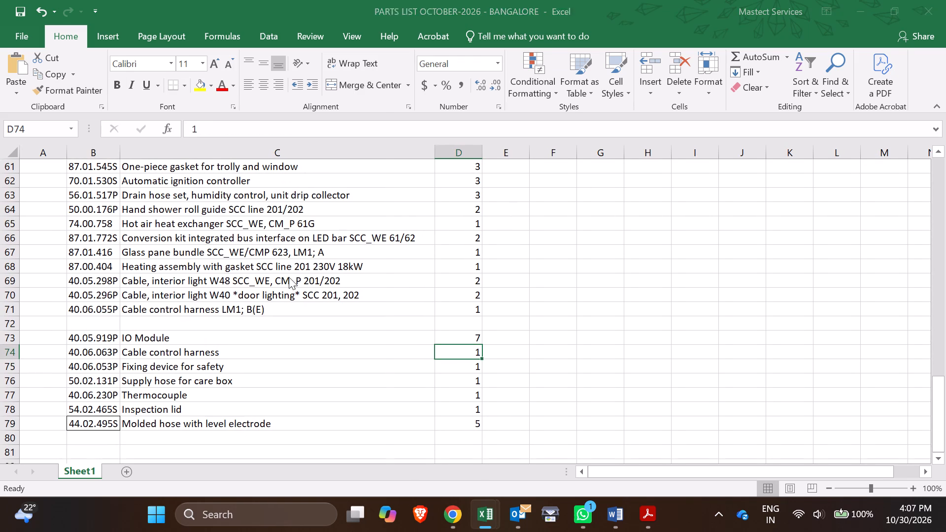
pyautogui.hotkey('alt', 'Tab')
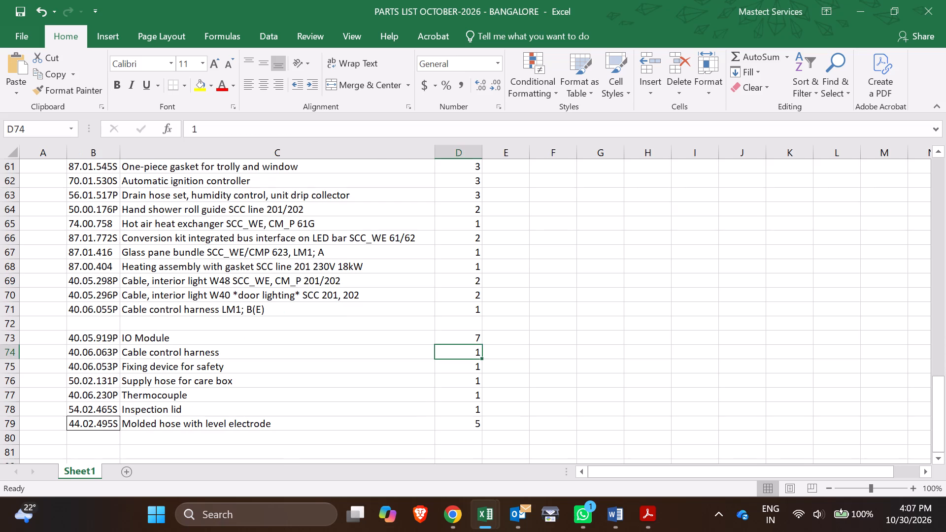
pyautogui.scroll(-1, 337, 309)
pyautogui.click(138, 352)
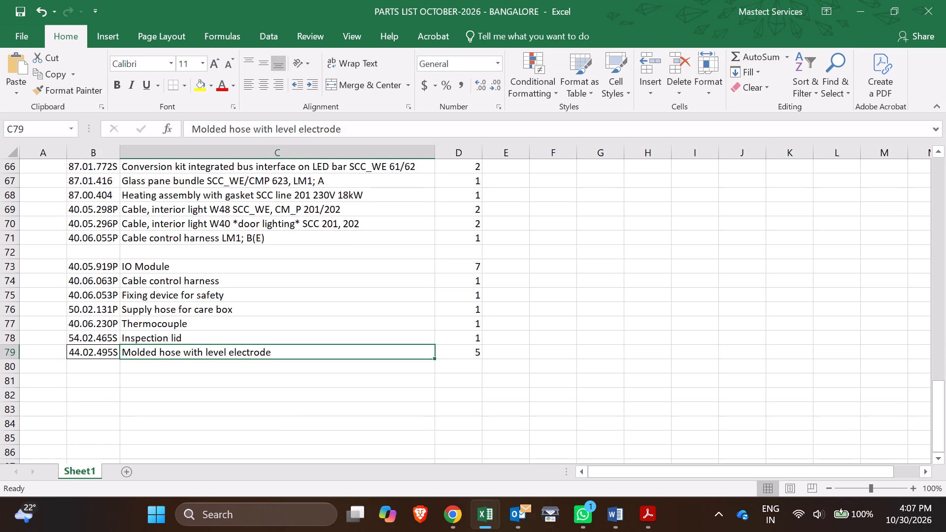
pyautogui.hotkey('ctrl', 's')
# Review the ORDER entries from MEAT PROBE SENSOR in row 52 down to the last rows, including the highlighted CONTROL PCB.
pyautogui.hotkey('alt', 'Tab')
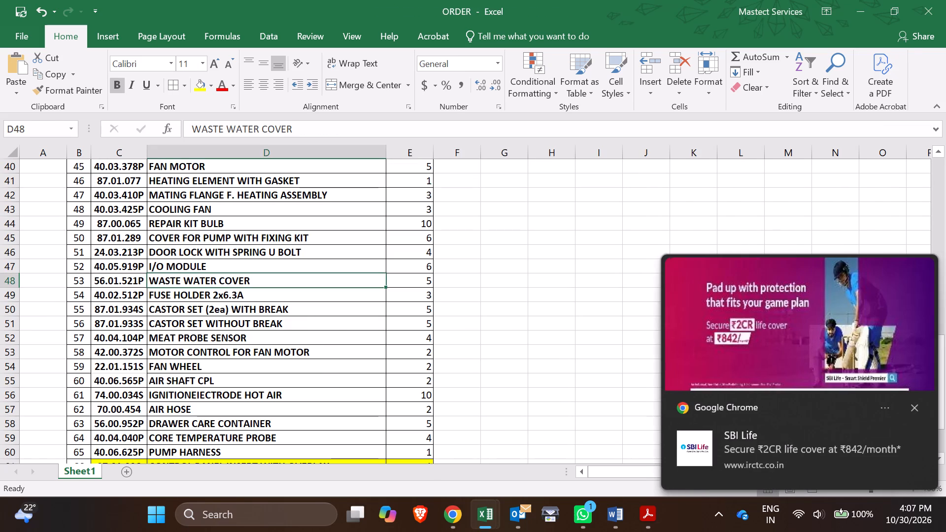
pyautogui.click(190, 339)
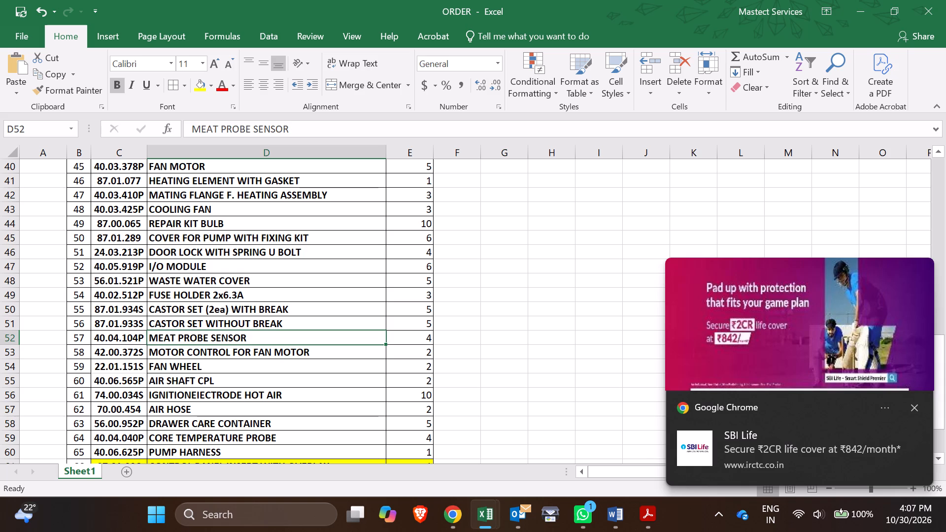
pyautogui.click(187, 353)
pyautogui.scroll(-2, 187, 353)
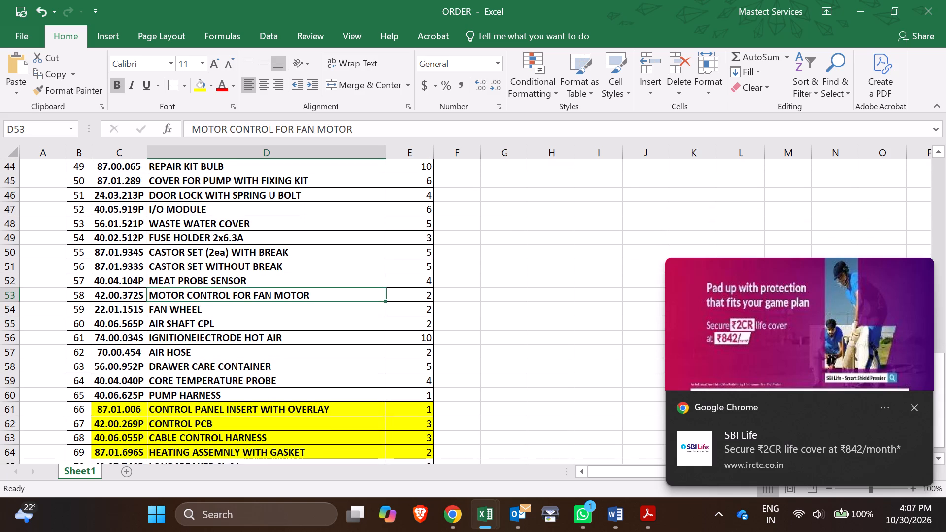
pyautogui.click(191, 308)
pyautogui.scroll(-2, 191, 308)
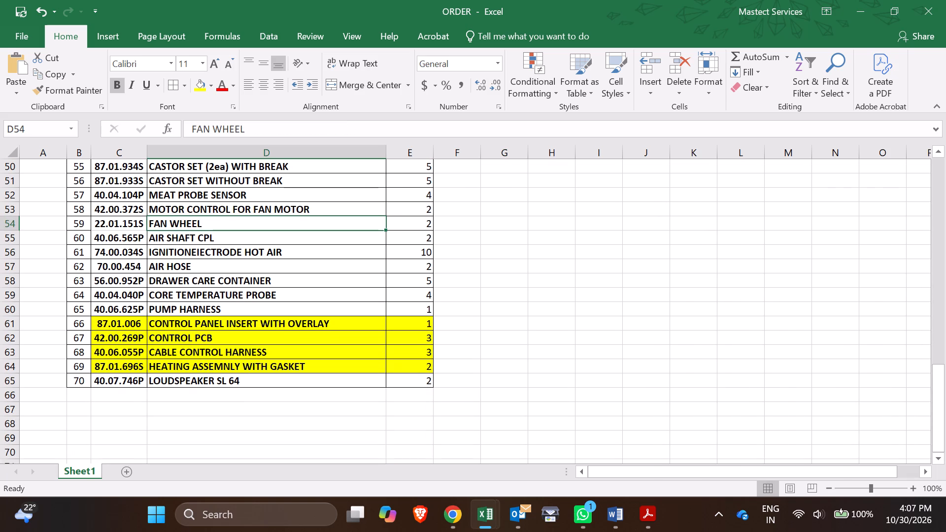
pyautogui.click(186, 281)
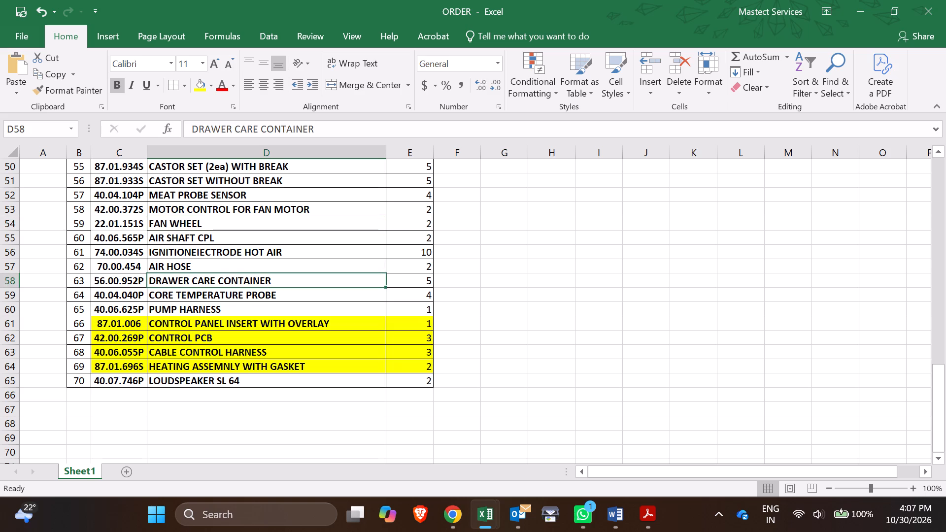
pyautogui.click(123, 281)
pyautogui.click(163, 295)
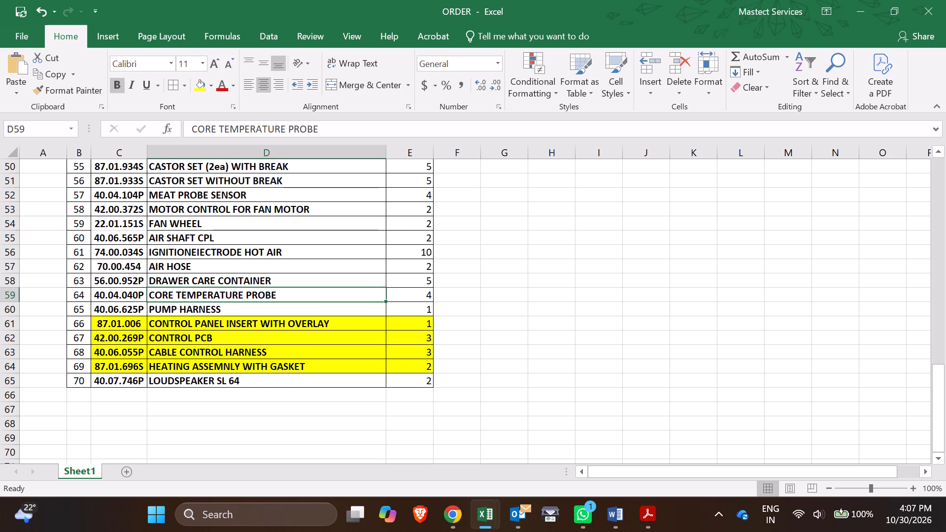
pyautogui.click(165, 310)
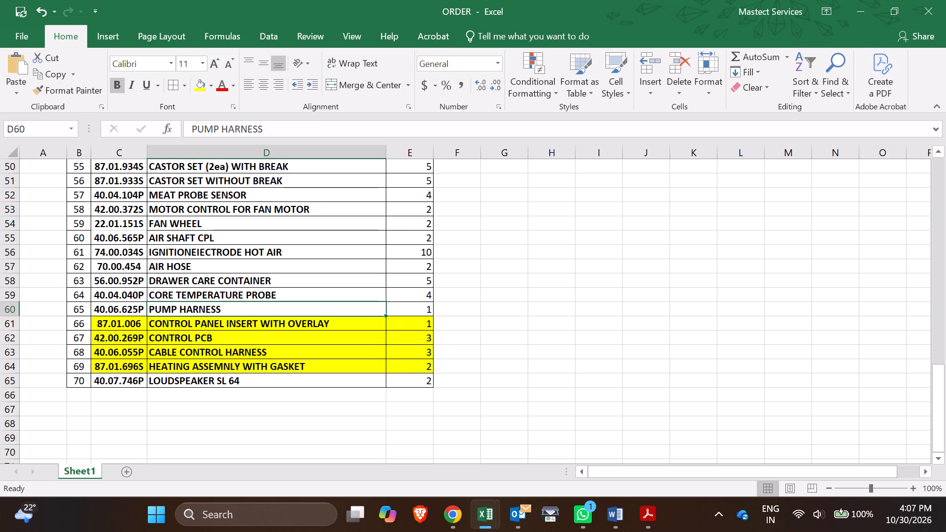
pyautogui.click(165, 377)
pyautogui.click(167, 339)
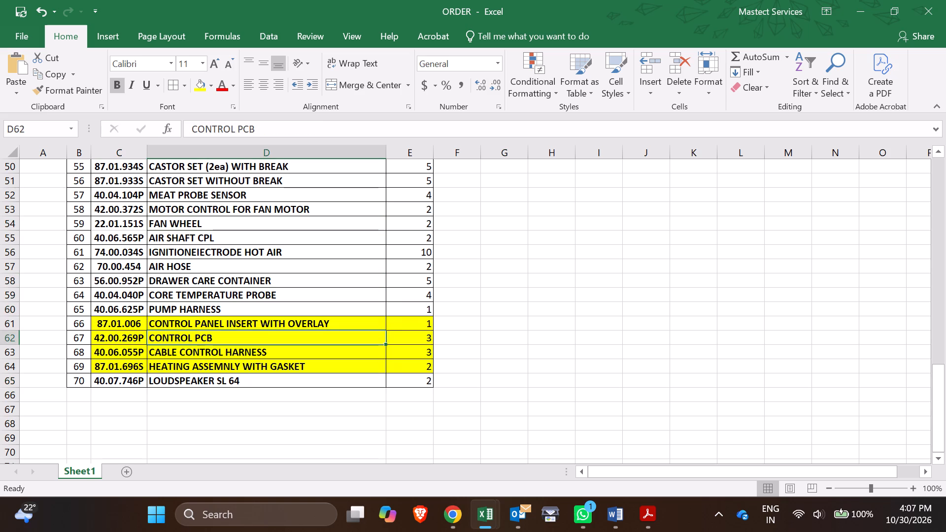
# Copy part code 87.01.006 from ORDER cell C61 into cell B81 of the Bangalore parts list.
pyautogui.click(106, 326)
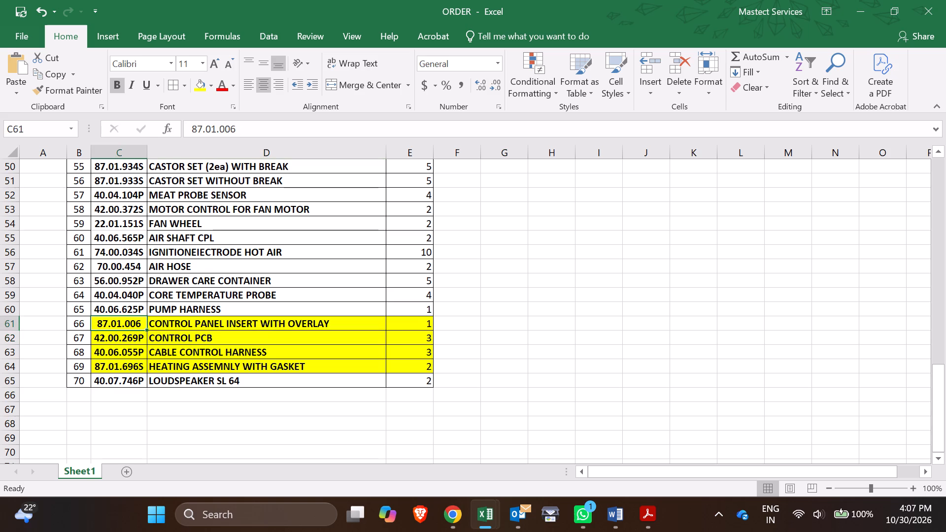
pyautogui.tripleClick(285, 131)
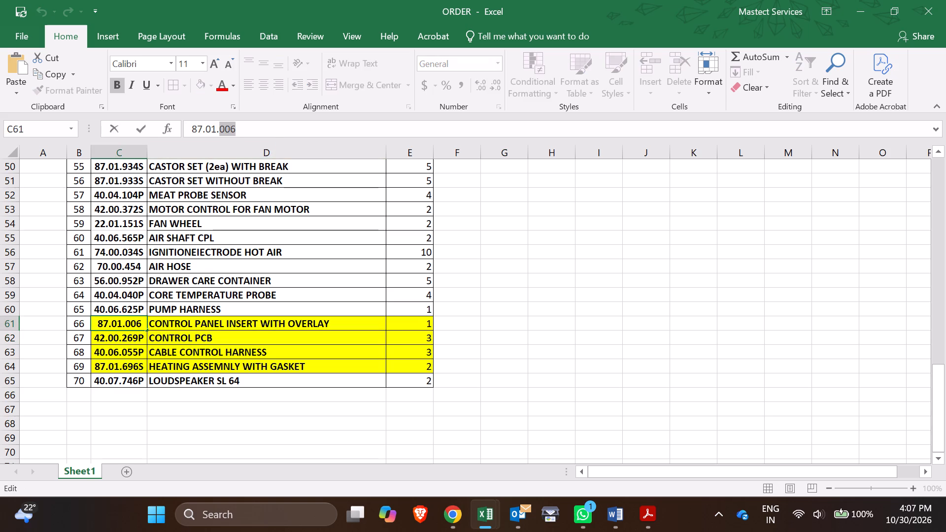
pyautogui.hotkey('ctrl', 'c')
pyautogui.hotkey('alt', 'Tab')
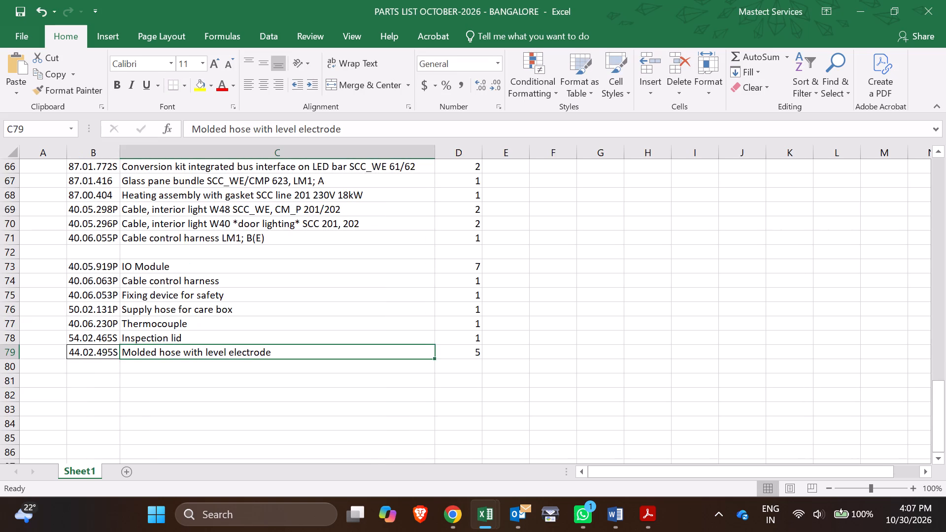
pyautogui.scroll(-1, 213, 323)
pyautogui.hscroll(1, 213, 323)
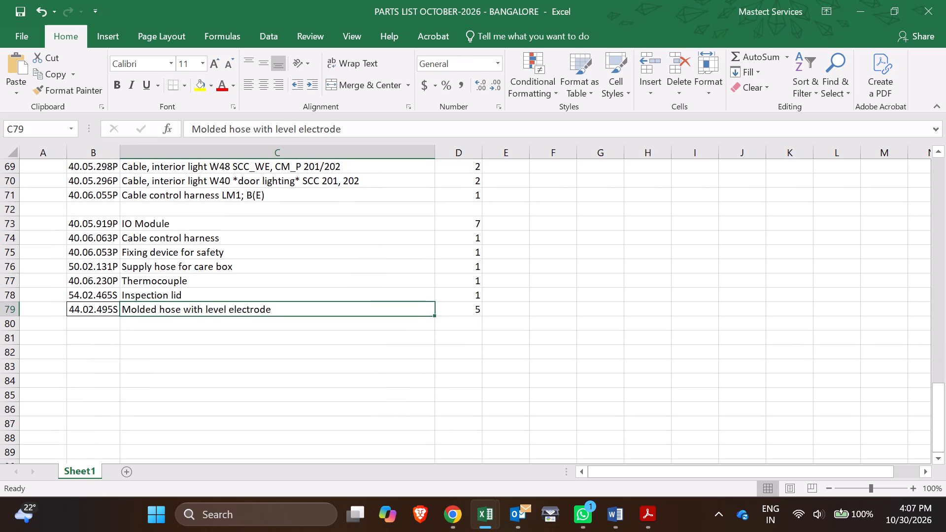
pyautogui.click(101, 336)
pyautogui.hotkey('ctrl', 'v')
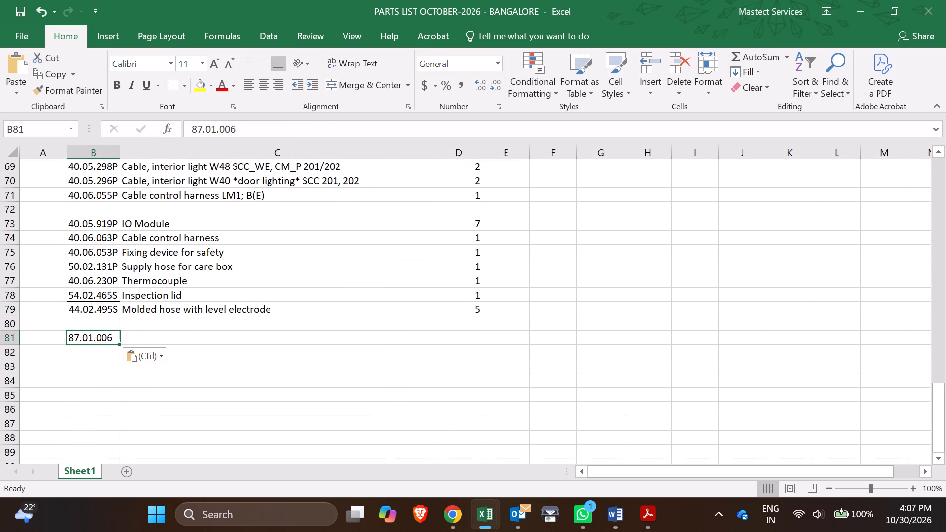
# Copy the name CONTROL PANEL INSERT WITH OVERLAY from ORDER row 61 into parts list cell C81 and save.
pyautogui.hotkey('alt', 'Tab')
pyautogui.click(161, 322)
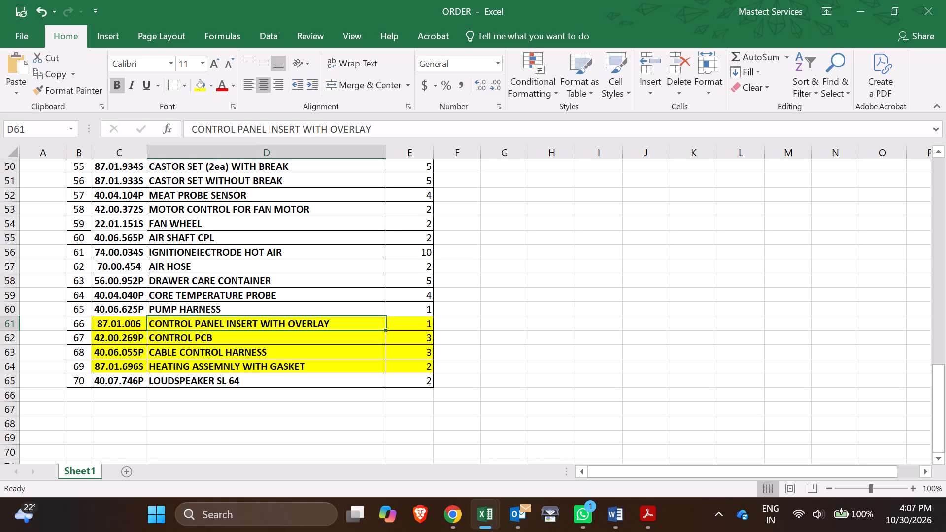
pyautogui.tripleClick(201, 130)
pyautogui.hotkey('ctrl', 'c')
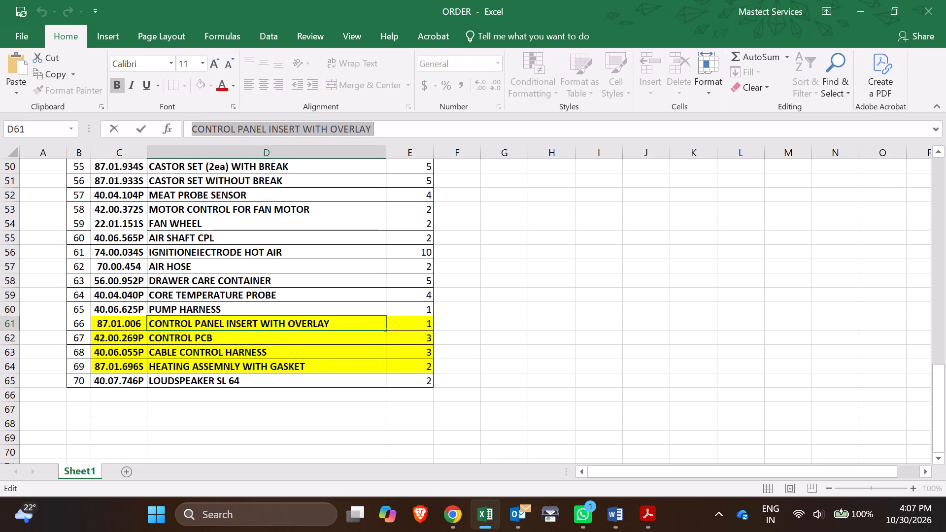
pyautogui.hotkey('alt', 'Tab')
pyautogui.press('Right')
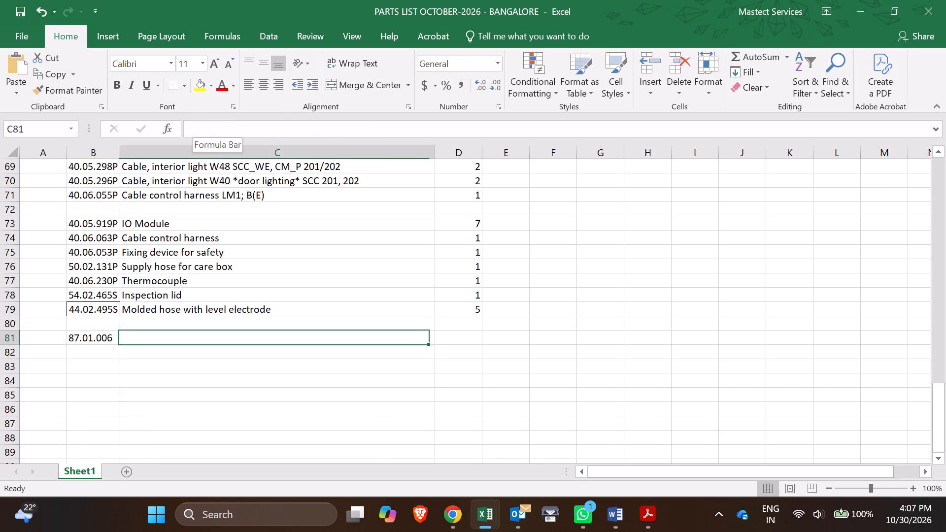
pyautogui.hotkey('ctrl', 'v')
pyautogui.hotkey('ctrl', 's')
pyautogui.press('Return')
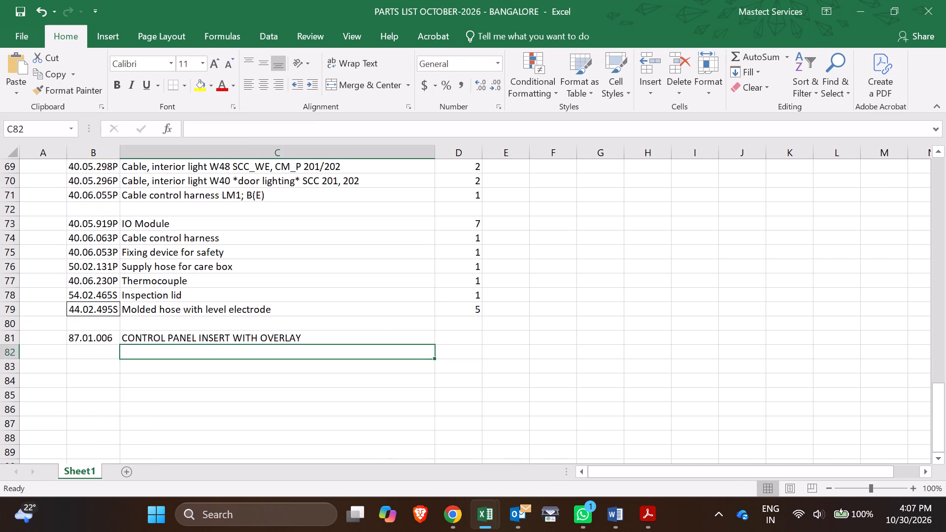
# Copy part code 42.00.269P from ORDER cell C62 into cell B82 of the Bangalore parts list.
pyautogui.press('Left')
pyautogui.hotkey('alt', 'Tab')
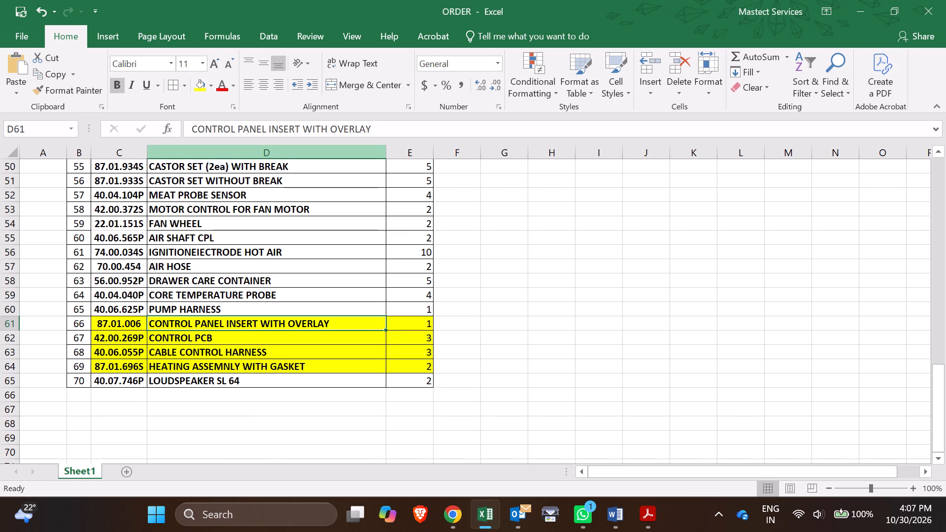
pyautogui.press('Down')
pyautogui.press('Left')
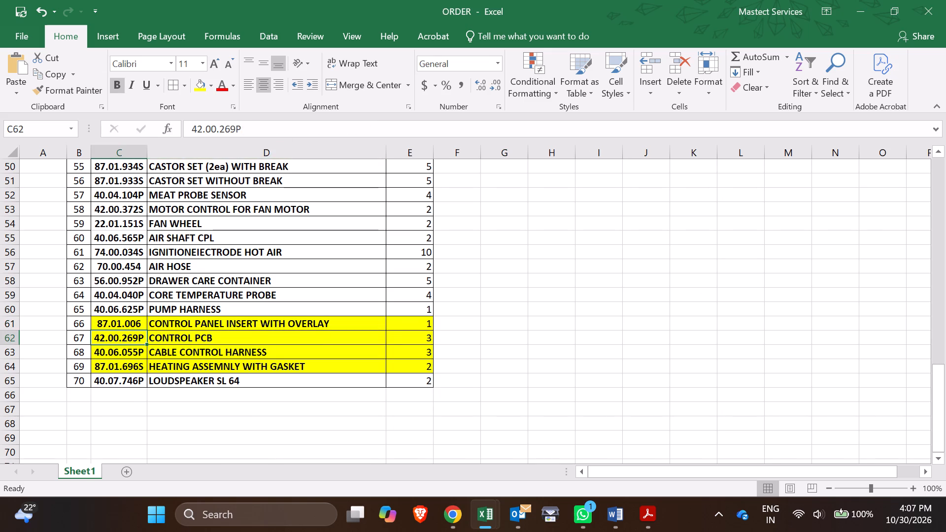
pyautogui.tripleClick(278, 128)
pyautogui.hotkey('ctrl', 'c')
pyautogui.hotkey('alt', 'Tab')
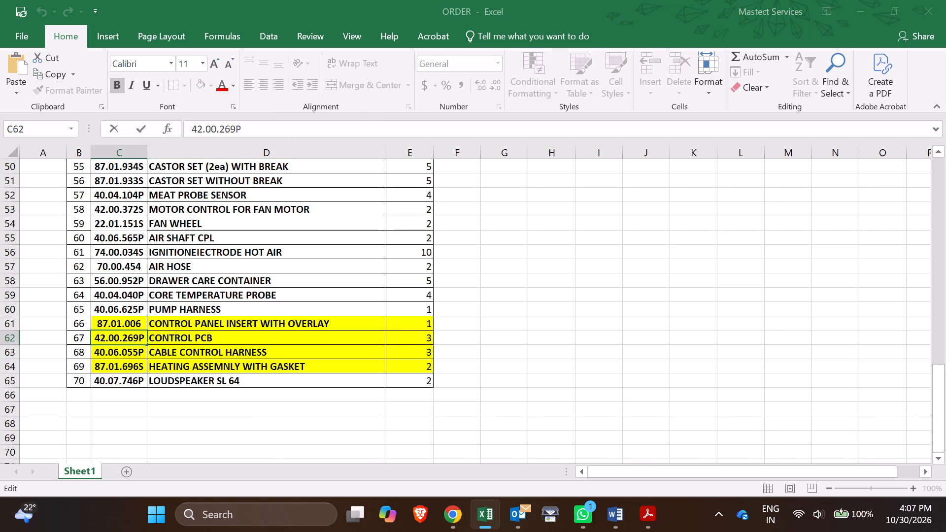
pyautogui.hotkey('ctrl', 'v')
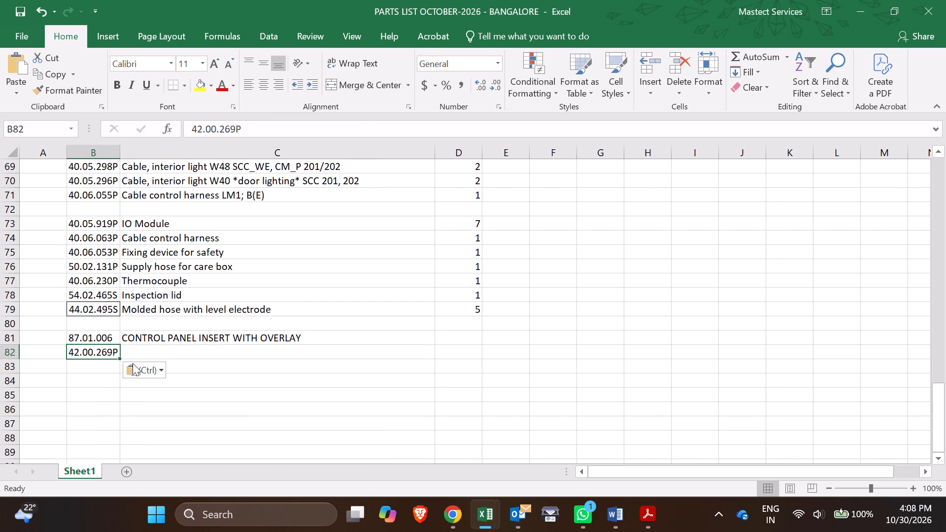
# Copy the name CONTROL PCB from ORDER cell D62 into parts list cell C82.
pyautogui.press('Right')
pyautogui.hotkey('alt', 'Tab')
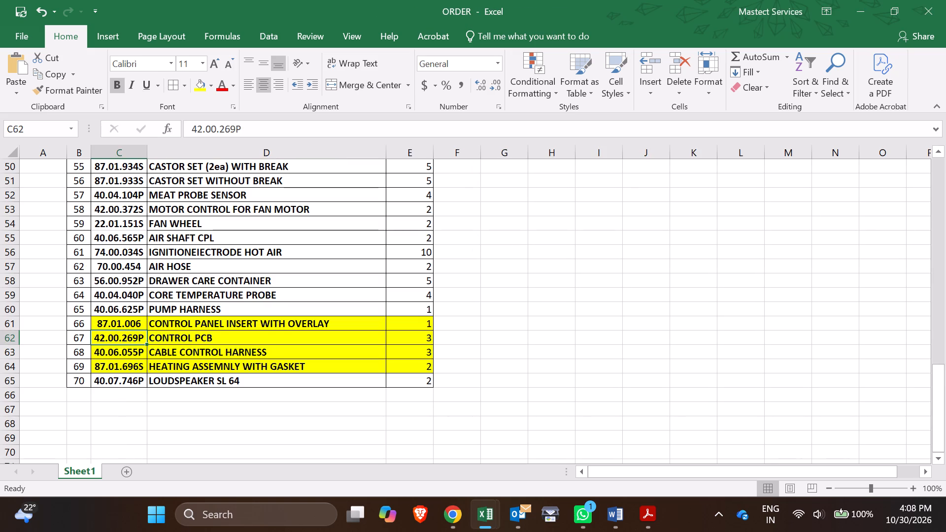
pyautogui.click(203, 338)
pyautogui.tripleClick(244, 133)
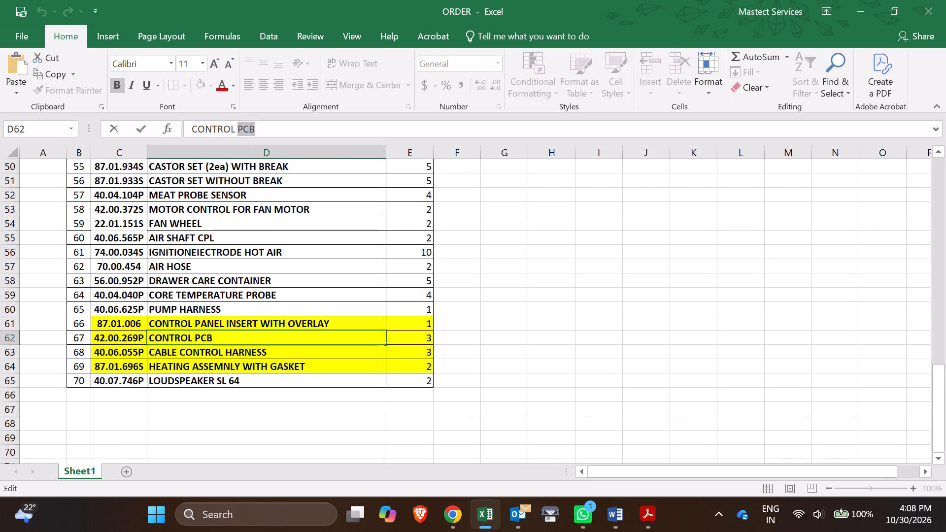
pyautogui.hotkey('ctrl', 'c')
pyautogui.hotkey('alt', 'Tab')
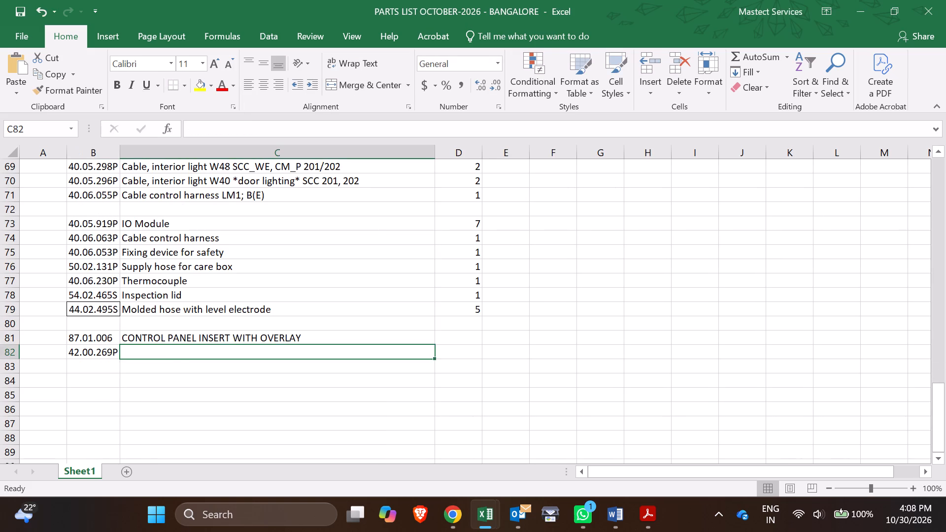
pyautogui.hotkey('ctrl', 'v')
pyautogui.press('Return')
# Copy part code 40.06.055P from ORDER cell C63 into cell B83 of the Bangalore parts list.
pyautogui.press('Left')
pyautogui.hotkey('alt', 'Tab')
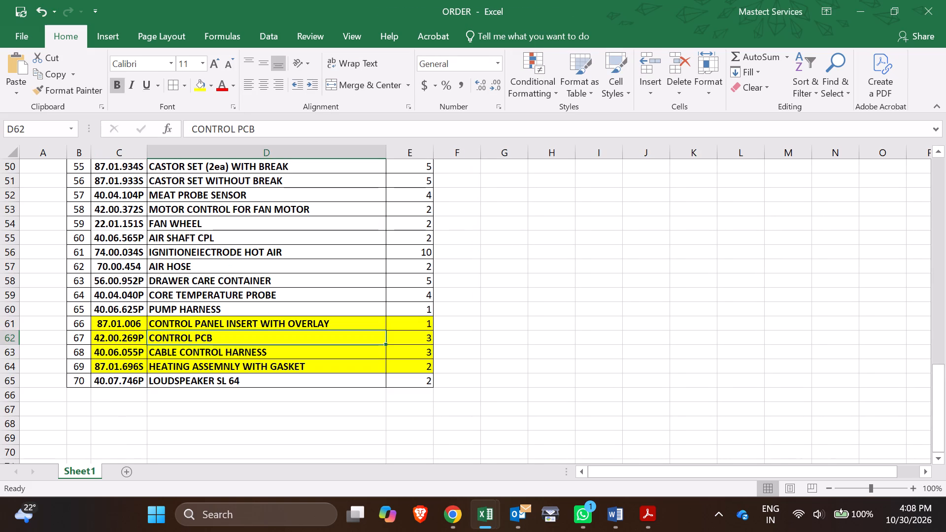
pyautogui.click(129, 357)
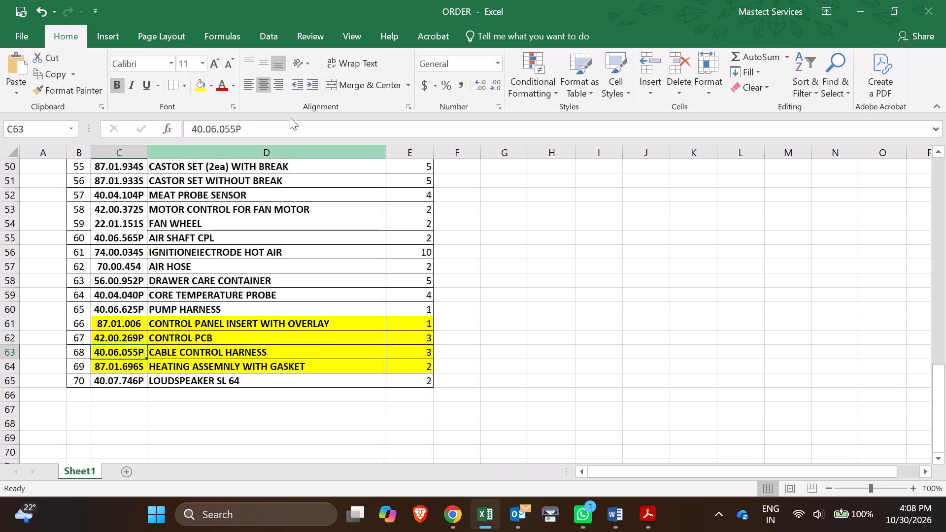
pyautogui.tripleClick(288, 125)
pyautogui.hotkey('ctrl', 'c')
pyautogui.hotkey('alt', 'Tab')
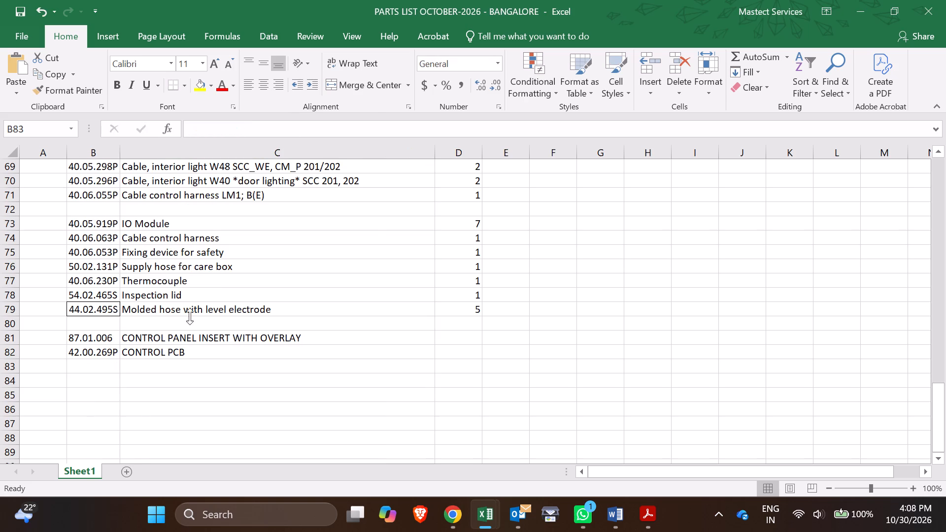
pyautogui.hotkey('ctrl', 'v')
pyautogui.press('Return')
# Copy the name CABLE CONTROL HARNESS from ORDER cell D63 into parts list cell C83.
pyautogui.press('Up')
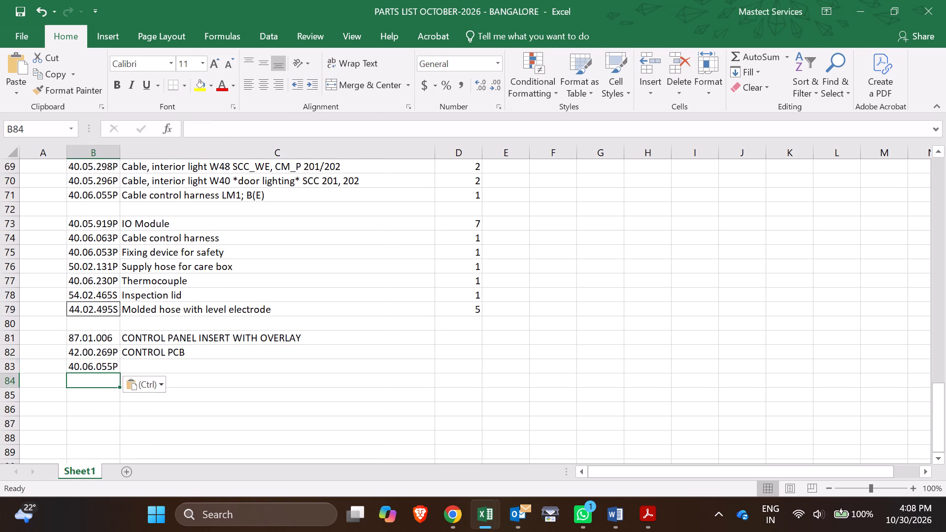
pyautogui.press('Right')
pyautogui.hotkey('alt', 'Tab')
pyautogui.click(186, 352)
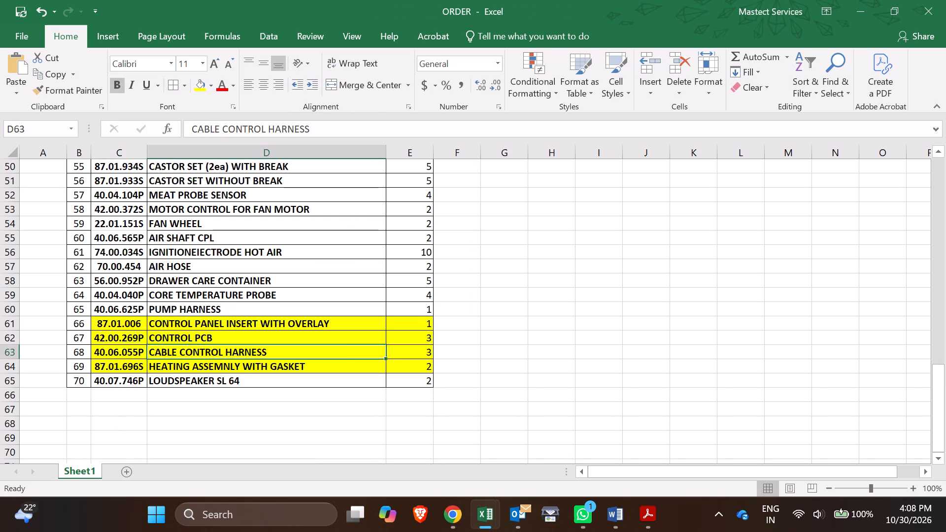
pyautogui.tripleClick(230, 132)
pyautogui.hotkey('ctrl', 'c')
pyautogui.hotkey('alt', 'Tab')
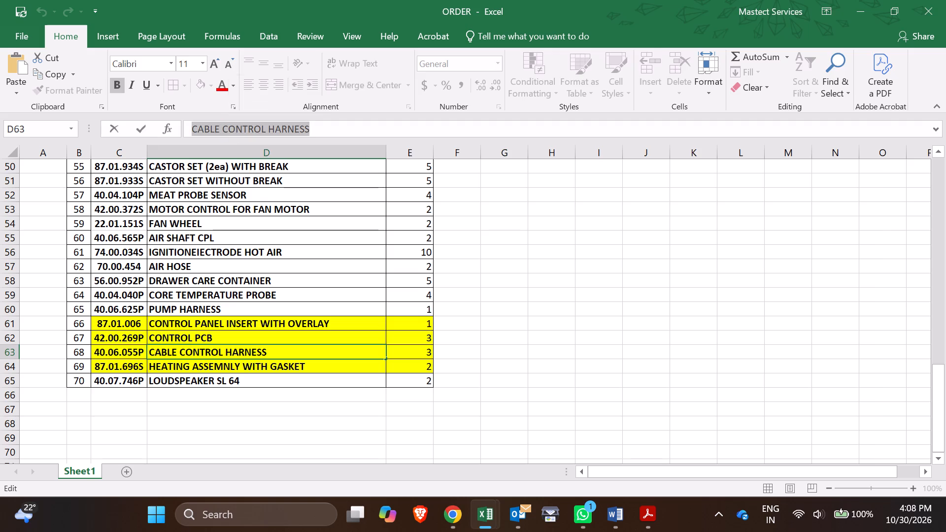
pyautogui.hotkey('ctrl', 'v')
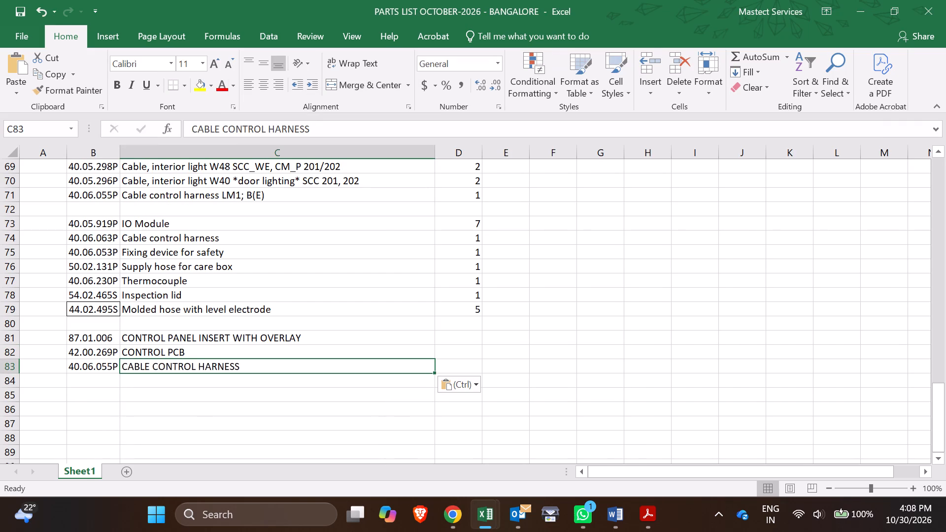
pyautogui.press('Return')
# Copy part code 87.01.696S from ORDER cell C64 into cell B84 of the Bangalore parts list.
pyautogui.hotkey('alt', 'Tab')
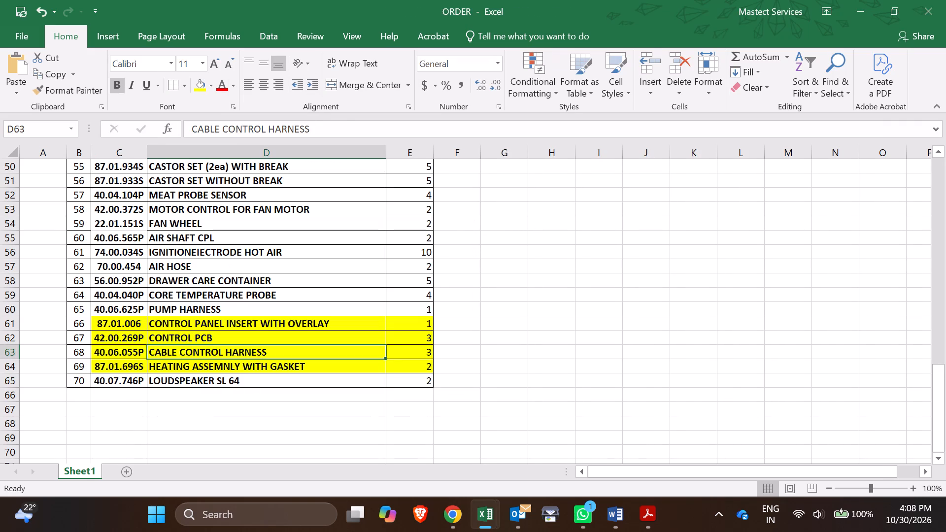
pyautogui.press('Down')
pyautogui.press('Left')
pyautogui.hotkey('alt', 'Tab')
pyautogui.hotkey('alt', 'Tab')
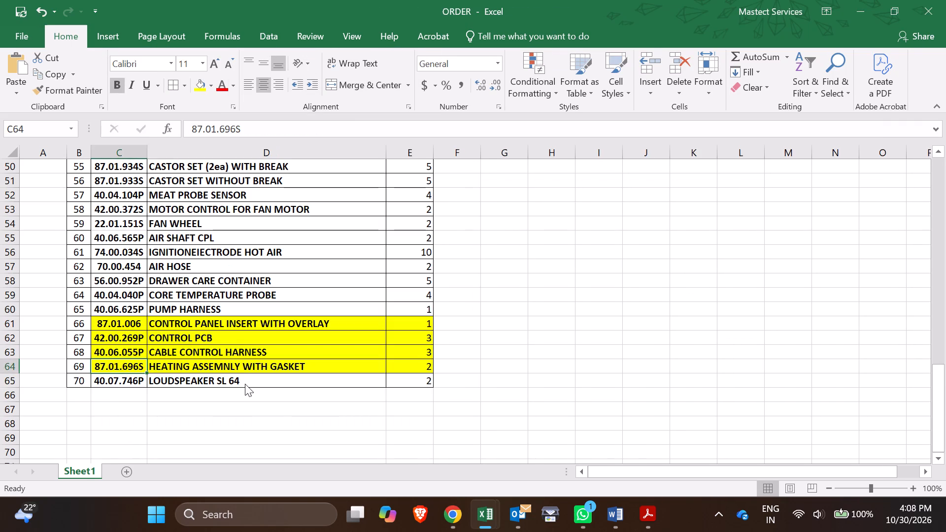
pyautogui.tripleClick(282, 127)
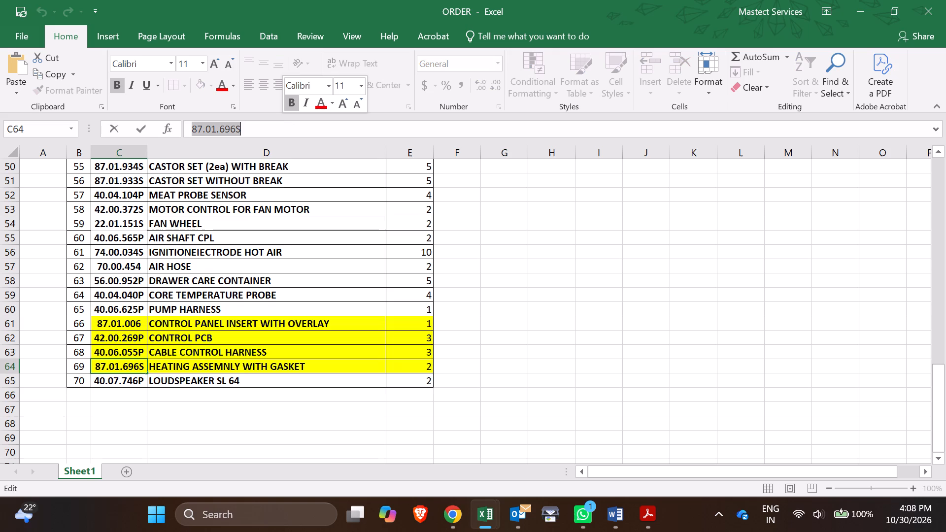
pyautogui.hotkey('ctrl', 'c')
pyautogui.hotkey('alt', 'Tab')
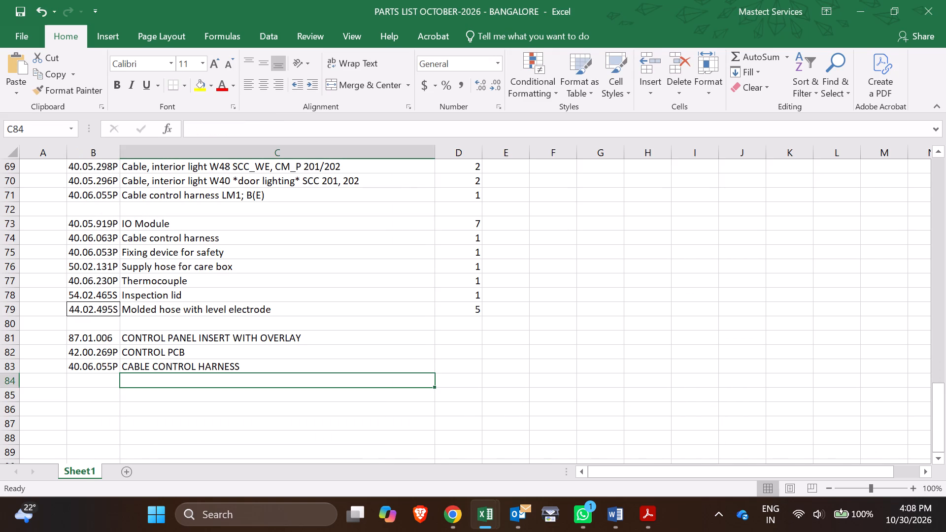
pyautogui.click(103, 380)
pyautogui.hotkey('ctrl', 'v')
# Copy the name HEATING ASSEMNLY WITH GASKET from ORDER cell D64 into parts list cell C84.
pyautogui.click(136, 387)
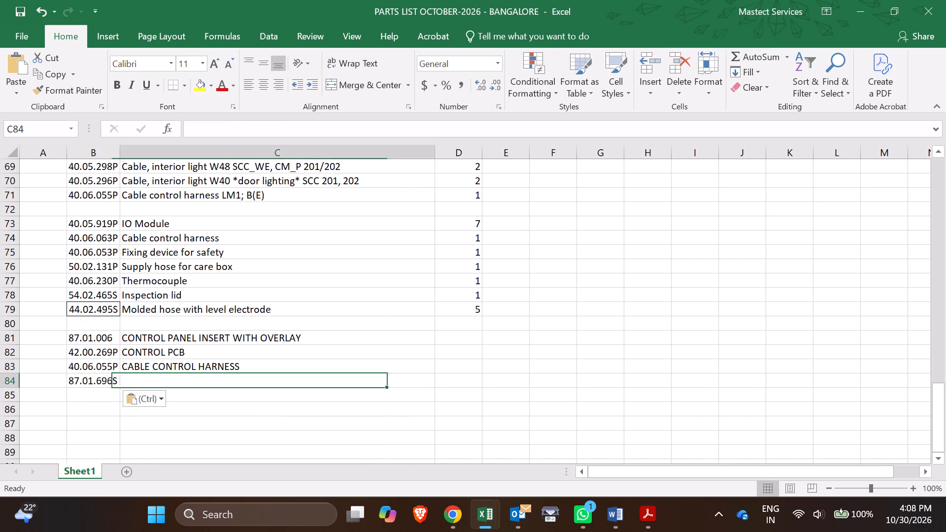
pyautogui.hotkey('alt', 'Tab')
pyautogui.click(163, 367)
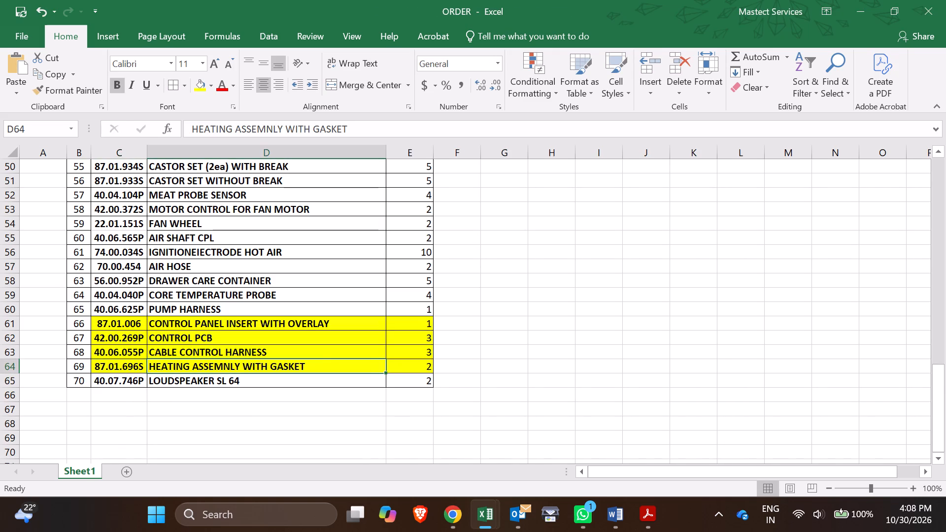
pyautogui.tripleClick(234, 126)
pyautogui.hotkey('ctrl', 'c')
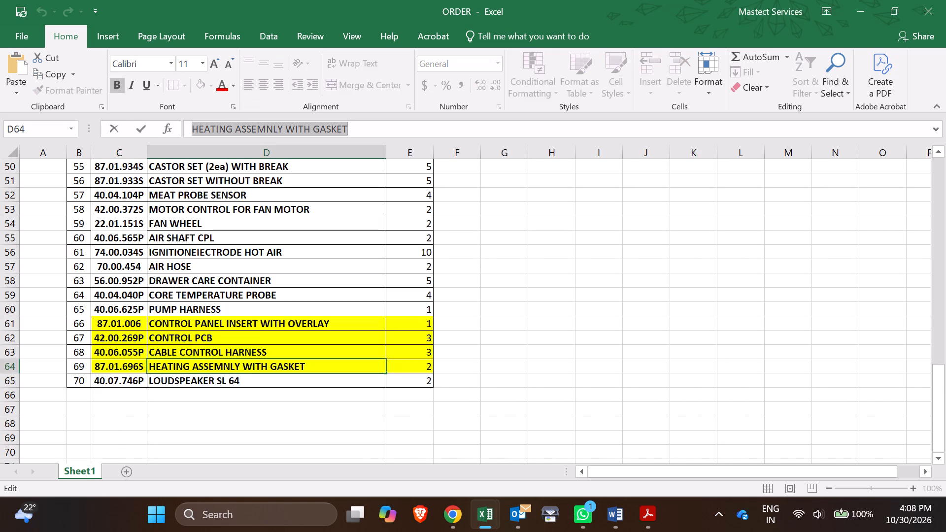
pyautogui.hotkey('alt', 'Tab')
pyautogui.hotkey('ctrl', 'v')
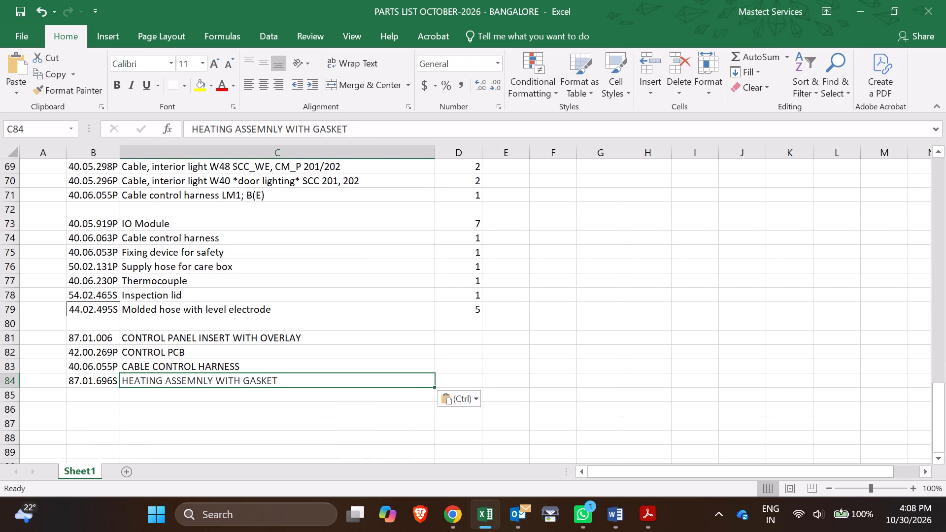
pyautogui.press('Return')
# Copy part code 40.07.746P from ORDER cell C65 into cell B85 of the Bangalore parts list and save.
pyautogui.press('Left')
pyautogui.hotkey('alt', 'Tab')
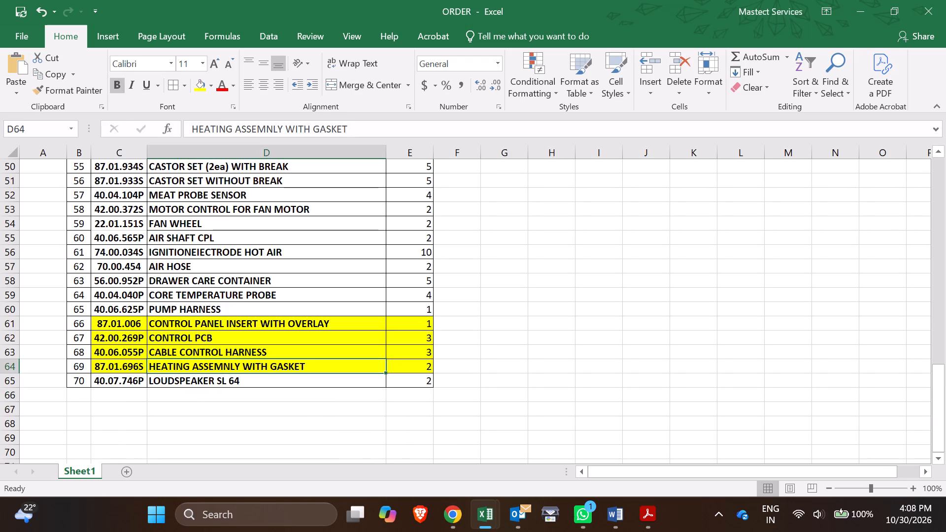
pyautogui.click(130, 381)
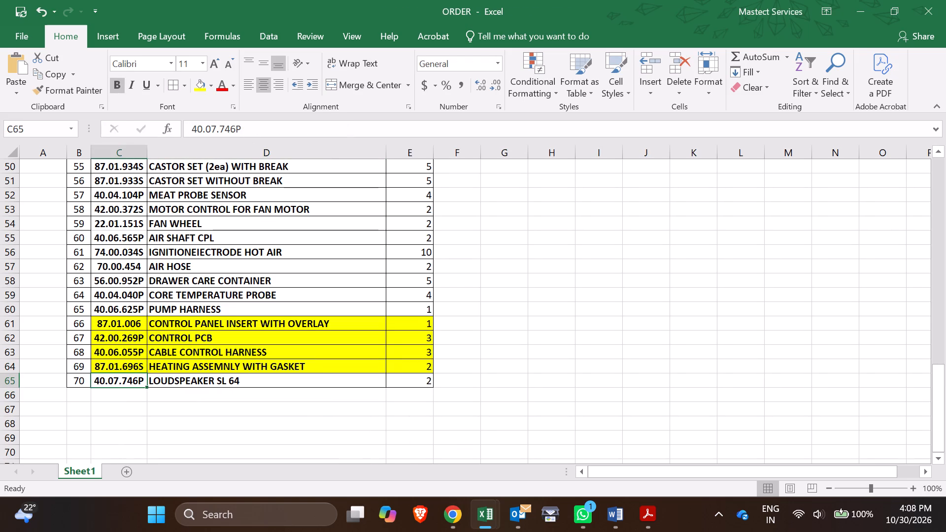
pyautogui.doubleClick(248, 131)
pyautogui.click(248, 131)
pyautogui.hotkey('ctrl', 'c')
pyautogui.hotkey('alt', 'Tab')
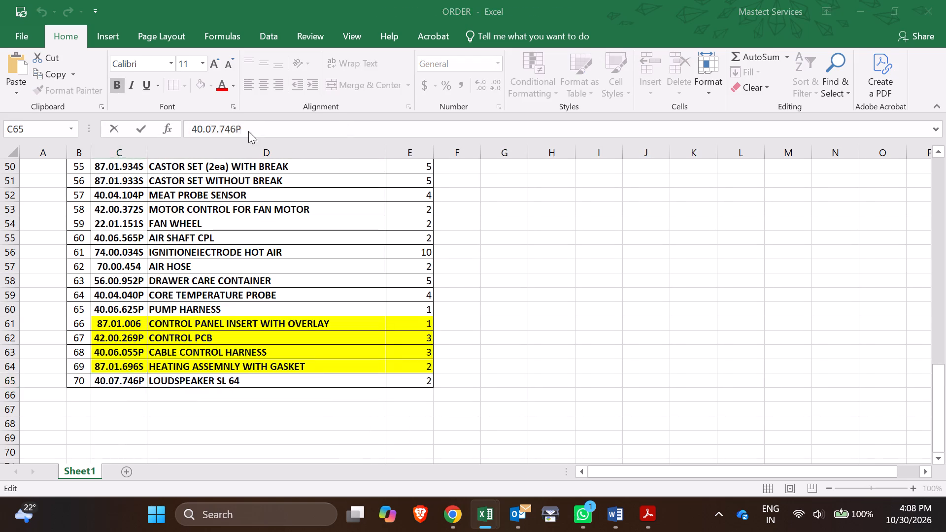
pyautogui.hotkey('ctrl', 'v')
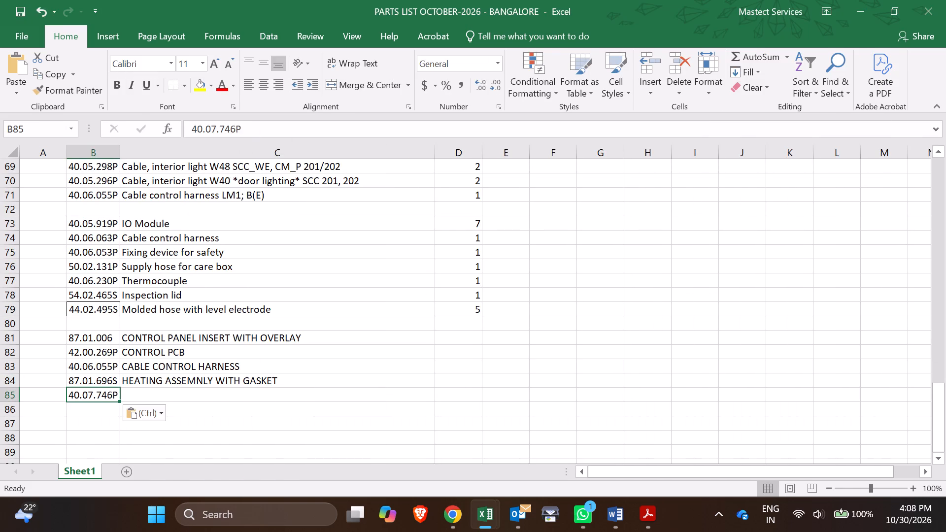
pyautogui.press('Return')
pyautogui.press('Up')
pyautogui.press('Right')
pyautogui.hotkey('ctrl', 's')
# Copy the name LOUDSPEAKER SL 64 from ORDER cell D65 for parts list cell C85.
pyautogui.hotkey('alt', 'Tab')
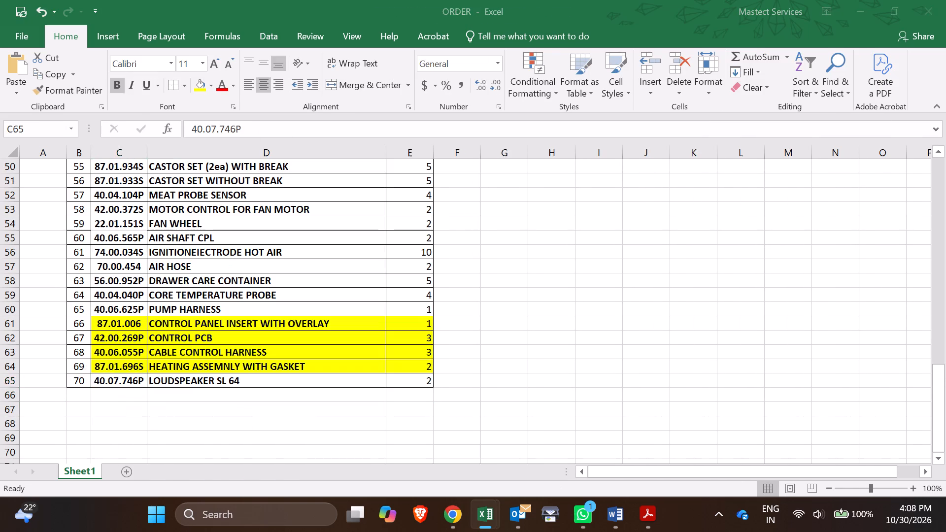
pyautogui.press('Right')
pyautogui.tripleClick(248, 131)
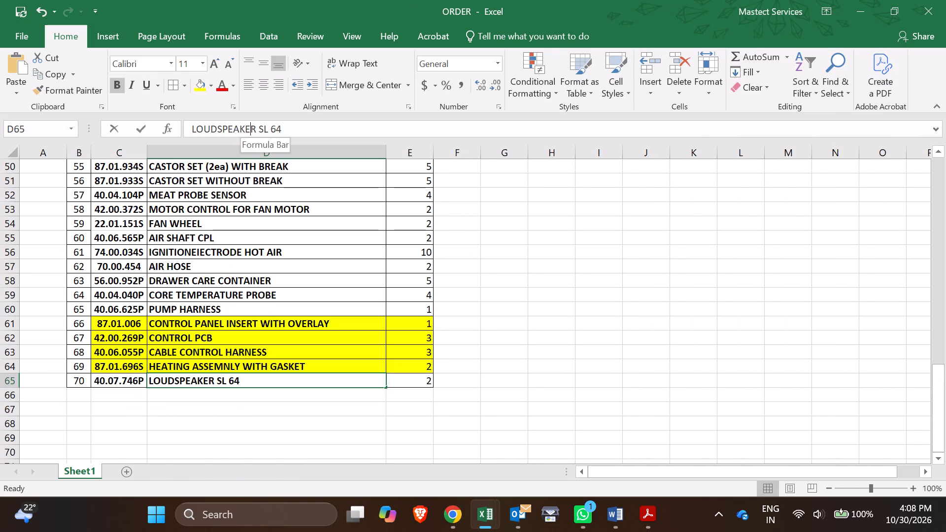
# Copy the name LOUDSPEAKER SL 64 from ORDER cell D65 into cell C85 of the Bangalore parts list and save.
pyautogui.hotkey('ctrl', 'c')
pyautogui.hotkey('alt', 'Tab')
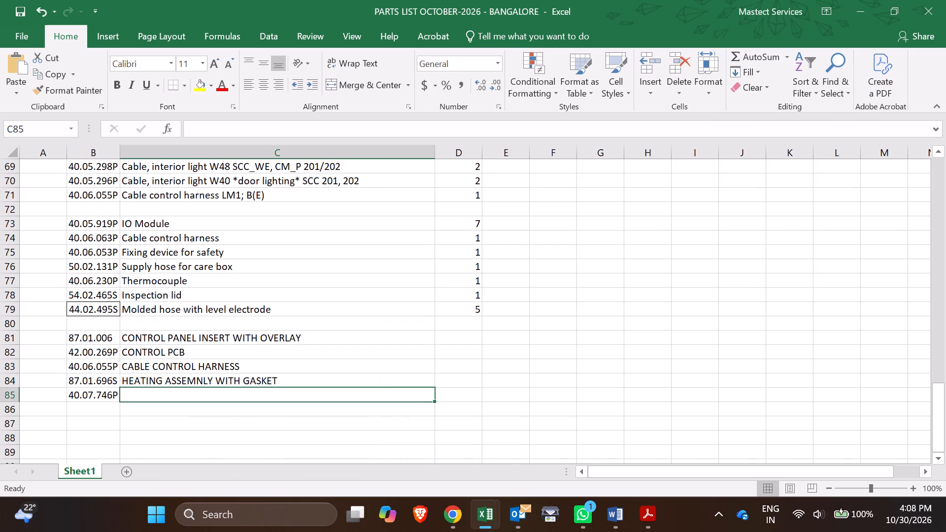
pyautogui.hotkey('ctrl', 'v')
pyautogui.press('Return')
pyautogui.hotkey('ctrl', 's')
pyautogui.hotkey('ctrl', 's')
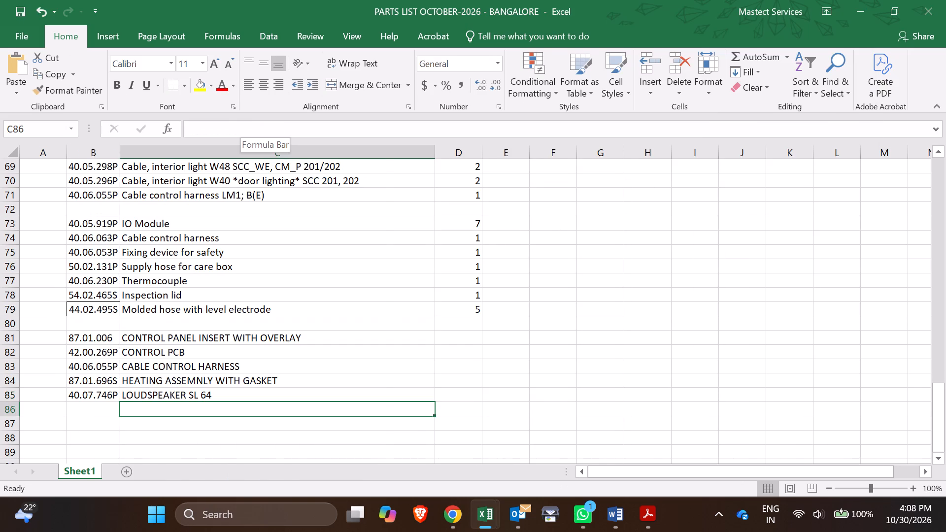
# Return to the ORDER workbook briefly, and look through the other open windows as far as the Outlook inbox.
pyautogui.hotkey('alt', 'Tab')
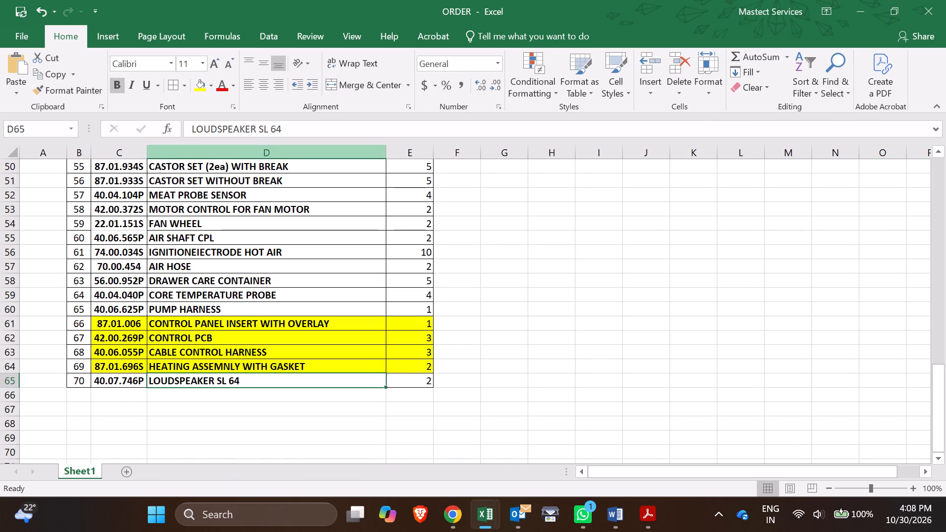
pyautogui.click(221, 350)
pyautogui.hotkey('alt', 'Tab')
pyautogui.hotkey('alt', 'Tab')
pyautogui.hotkey('alt', 'Tab')
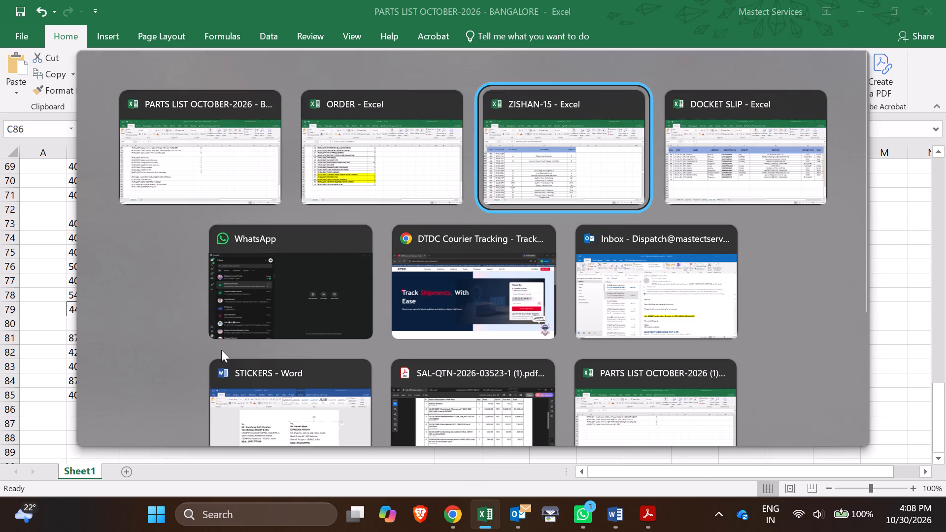
pyautogui.hotkey('alt', 'Tab')
pyautogui.hotkey('alt', 'Tab')
pyautogui.hotkey('alt', 'Tab')
pyautogui.hotkey('alt', 'Tab')
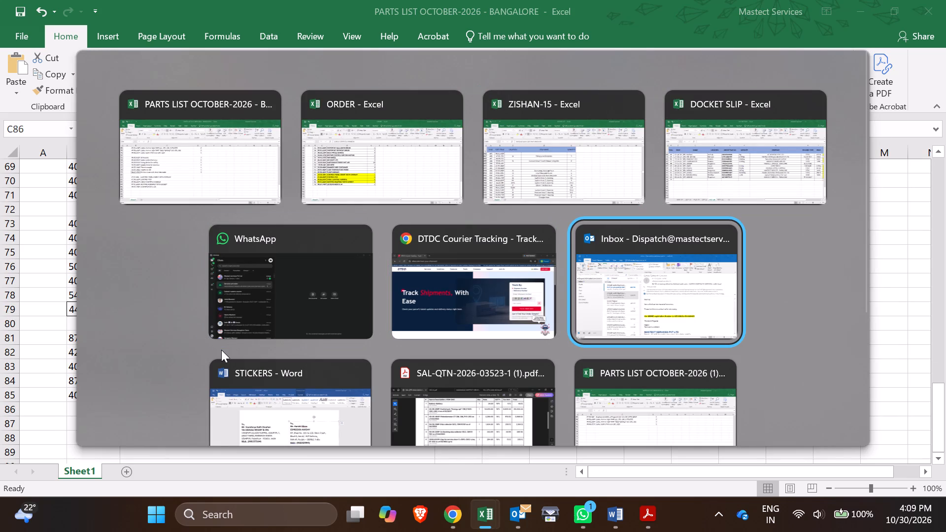
pyautogui.hotkey('alt', 'Down')
pyautogui.hotkey('alt', 'Up')
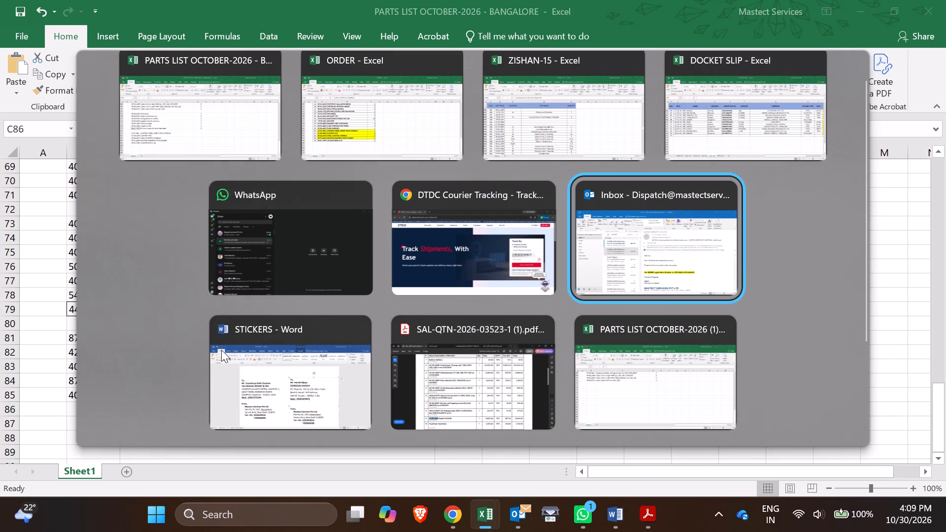
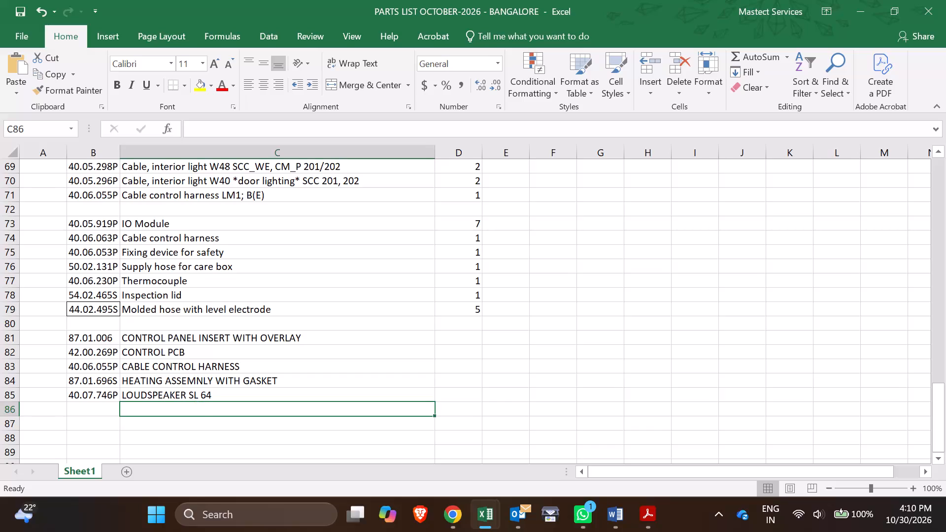
# Save the Bangalore parts list with the LOUDSPEAKER SL 64 name entered in cell C85.
pyautogui.click(202, 398)
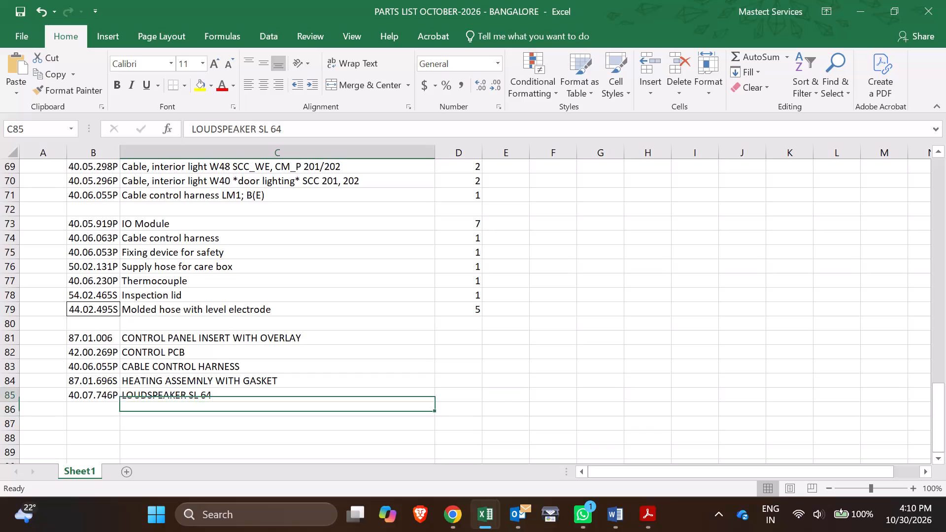
pyautogui.hotkey('ctrl', 's')
# Select the empty quantity cell D85 in the LOUDSPEAKER SL 64 row.
pyautogui.press('Left')
pyautogui.press('Right')
pyautogui.press('Right')
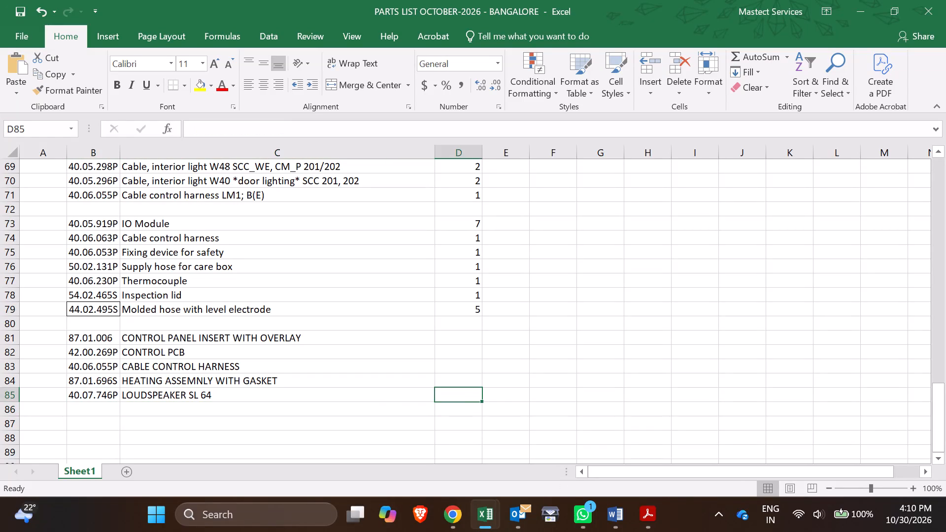
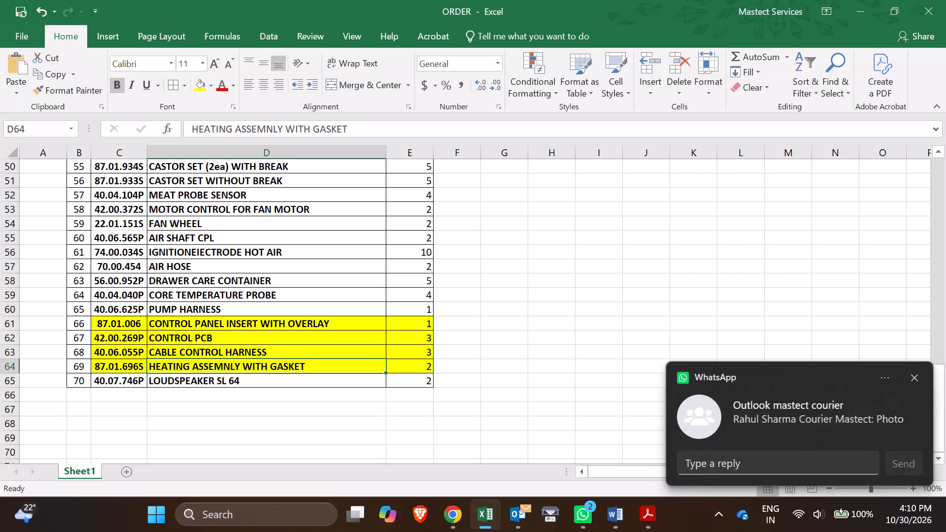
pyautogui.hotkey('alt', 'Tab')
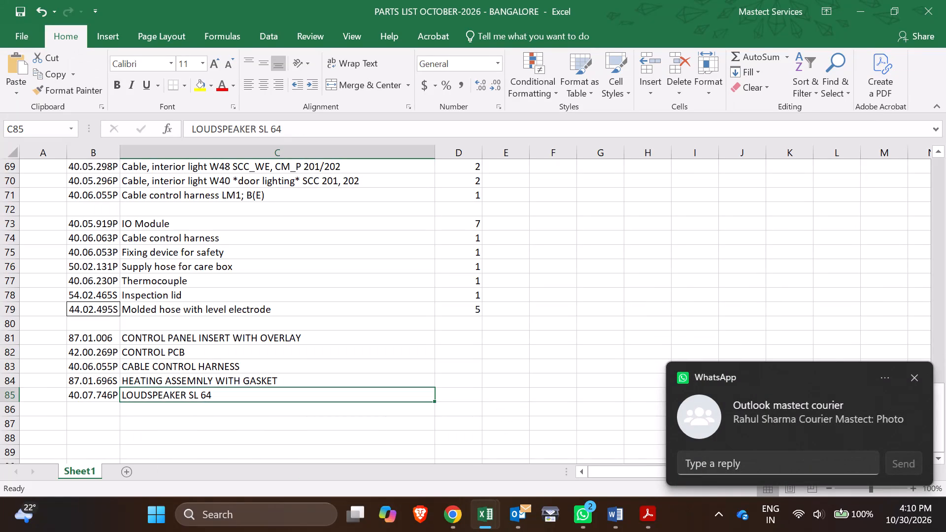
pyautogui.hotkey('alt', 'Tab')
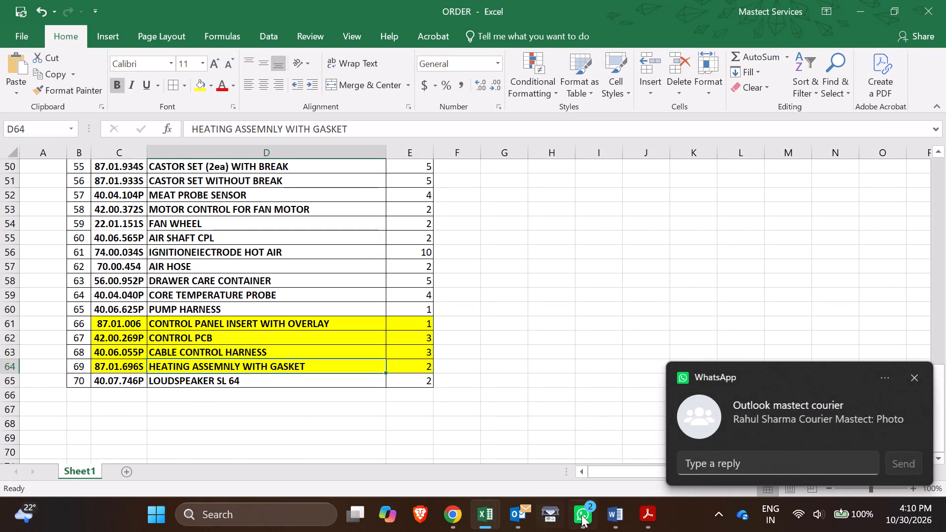
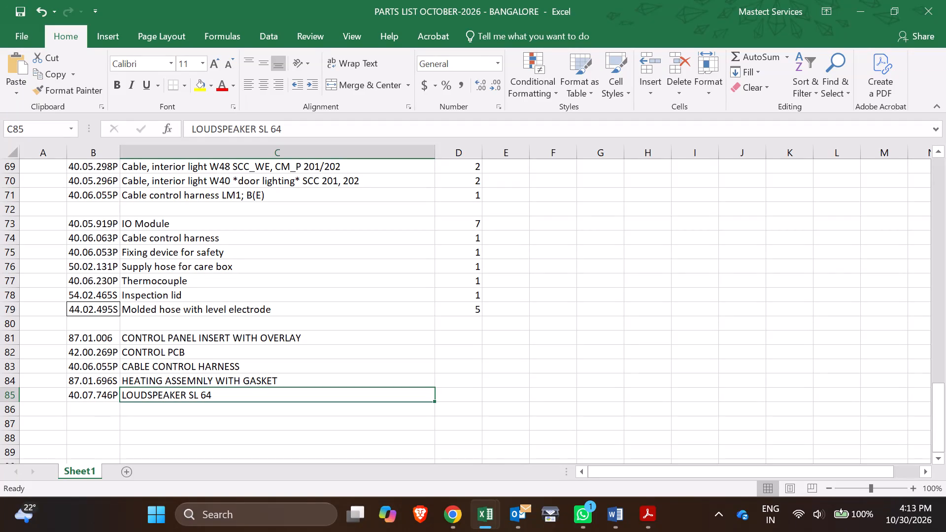
# Save the Bangalore parts list with the LOUDSPEAKER SL 64 entry added in row 85.
pyautogui.click(92, 395)
pyautogui.hotkey('ctrl', 's')
# Look up the CONTROL PANEL INSERT WITH OVERLAY quantity in the ORDER workbook for parts list cell D81.
pyautogui.hscroll(1, 92, 395)
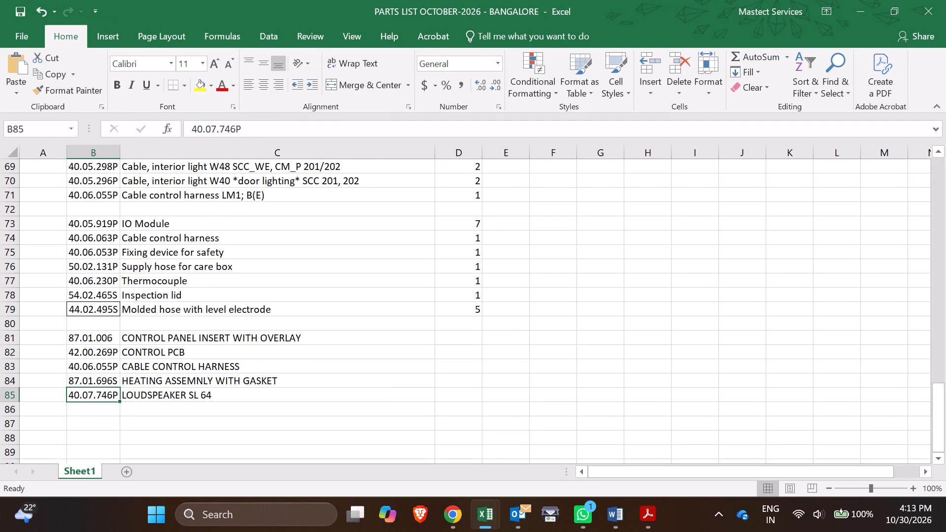
pyautogui.hscroll(1, 92, 395)
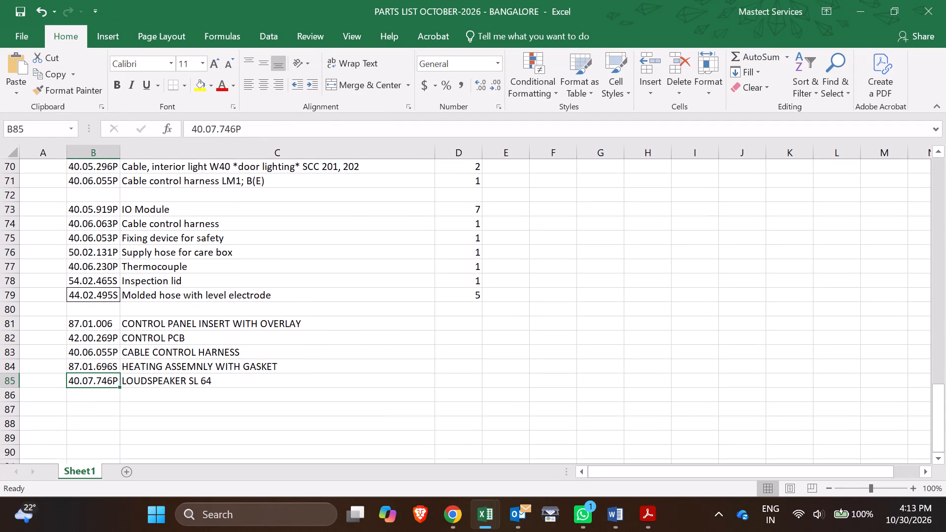
pyautogui.click(169, 288)
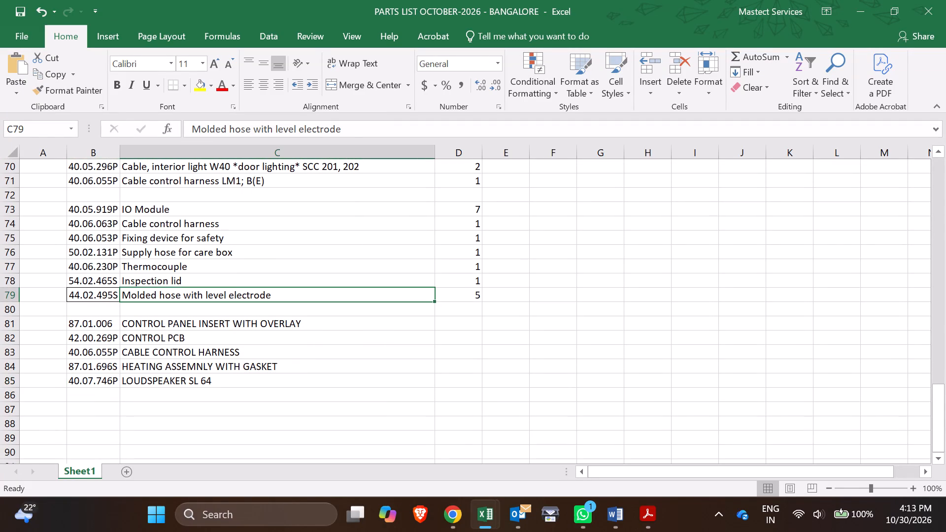
pyautogui.click(155, 325)
pyautogui.press('Right')
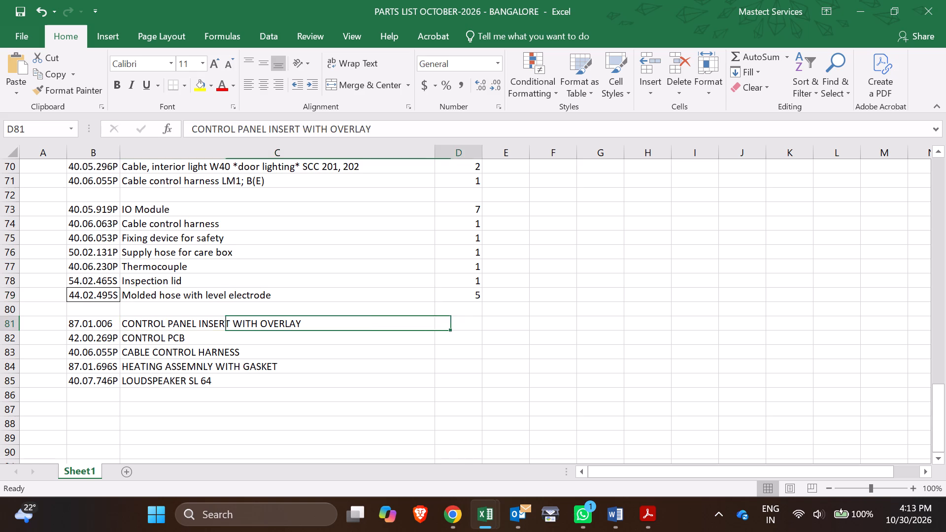
pyautogui.hotkey('alt', 'Tab')
pyautogui.hotkey('alt', 'Tab')
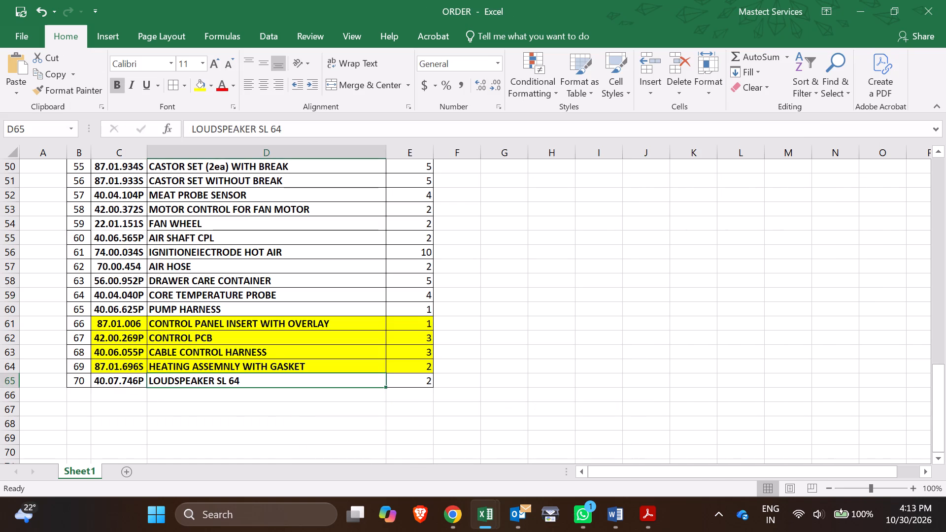
# Enter the ORDER quantities from rows 61 and 62, 1 and 3, into cells D81 and D82 of the Bangalore parts list.
pyautogui.press('Up')
pyautogui.press('Up')
pyautogui.press('Up')
pyautogui.press('Up')
pyautogui.press('Right')
pyautogui.hotkey('alt', 'Tab')
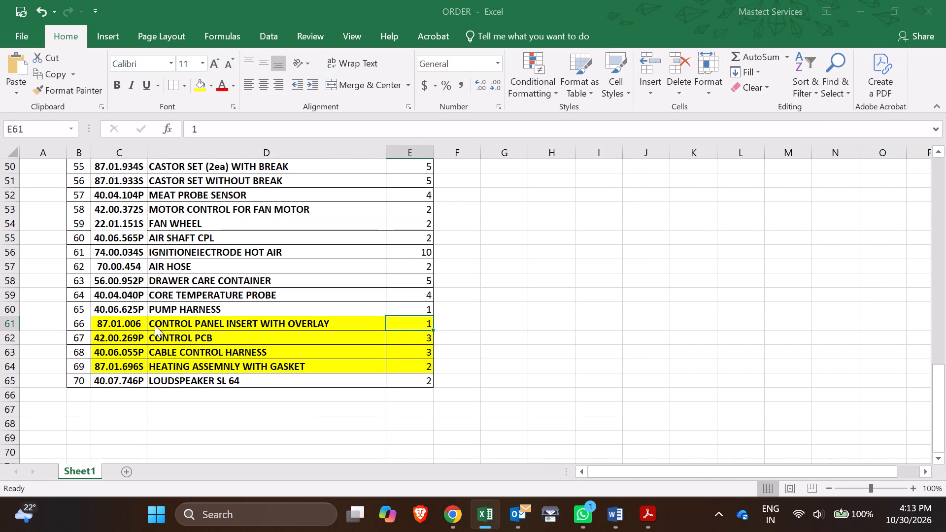
pyautogui.press('1')
pyautogui.press('Return')
pyautogui.hotkey('alt', 'Tab')
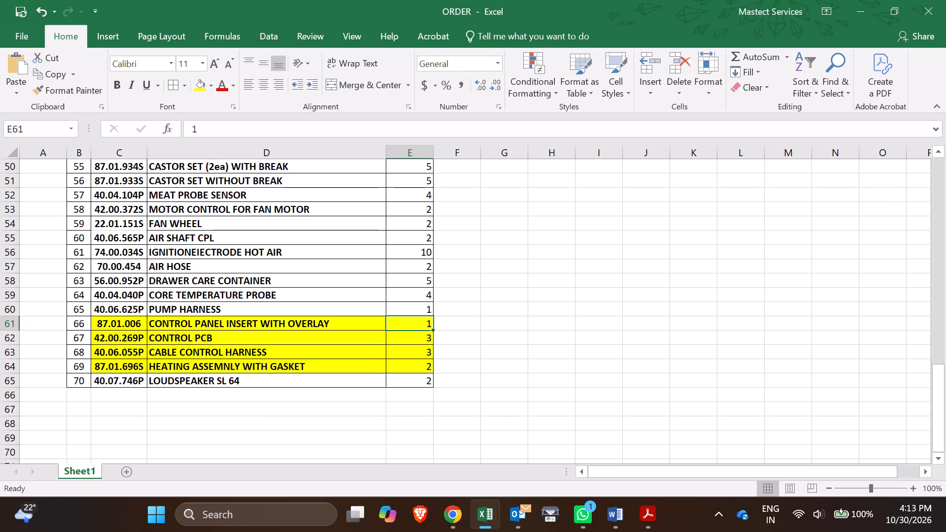
pyautogui.hotkey('alt', 'Tab')
pyautogui.press('3')
pyautogui.press('Return')
pyautogui.hotkey('alt', 'Tab')
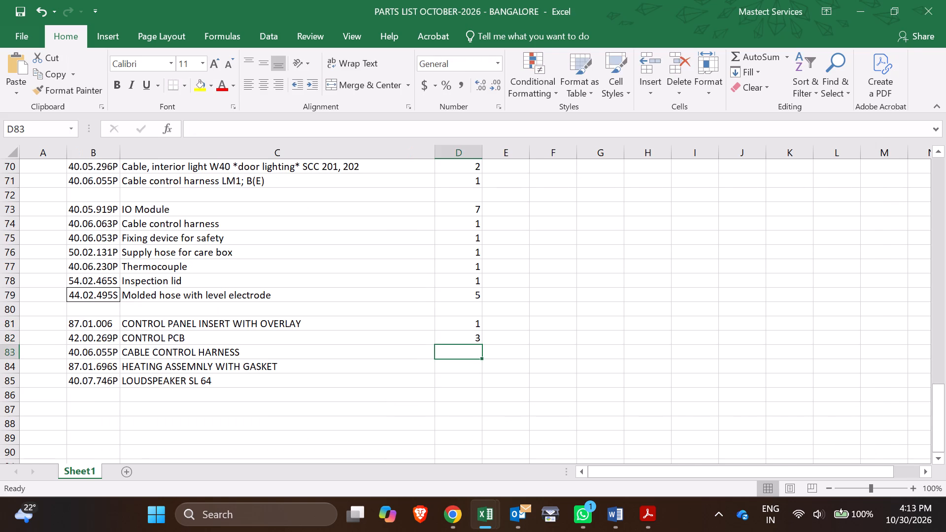
pyautogui.press('Return')
pyautogui.press('Return')
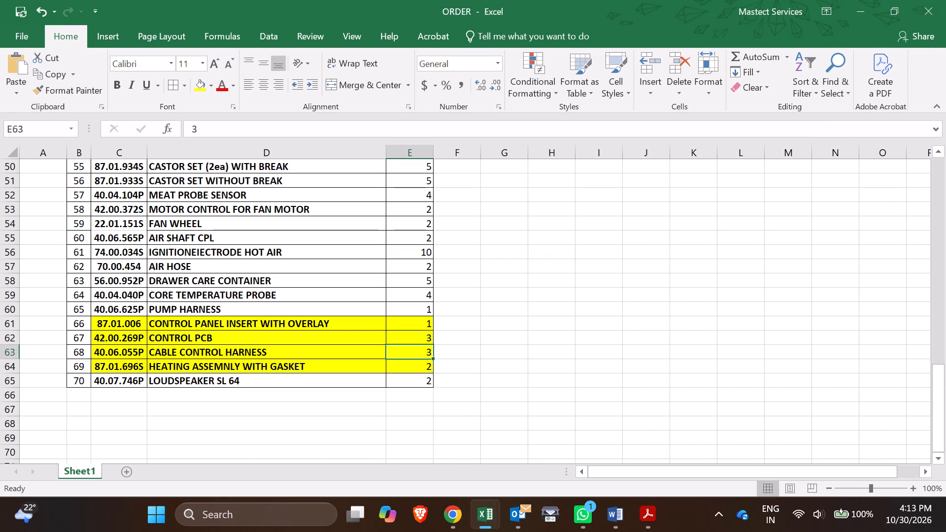
pyautogui.hotkey('alt', 'Tab')
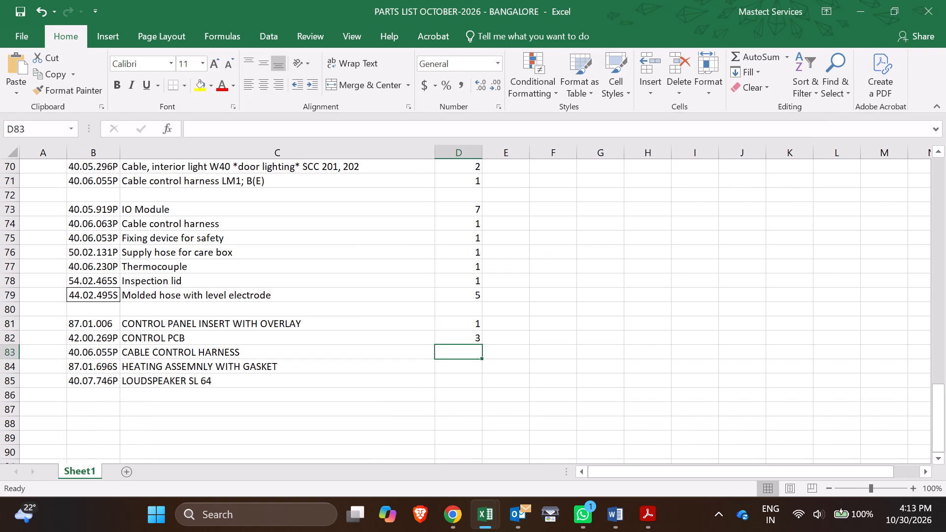
# Enter the ORDER quantities from rows 63 to 65, 3, 2 and 2, into cells D83 to D85 of the Bangalore parts list.
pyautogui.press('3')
pyautogui.press('Return')
pyautogui.hotkey('alt', 'Tab')
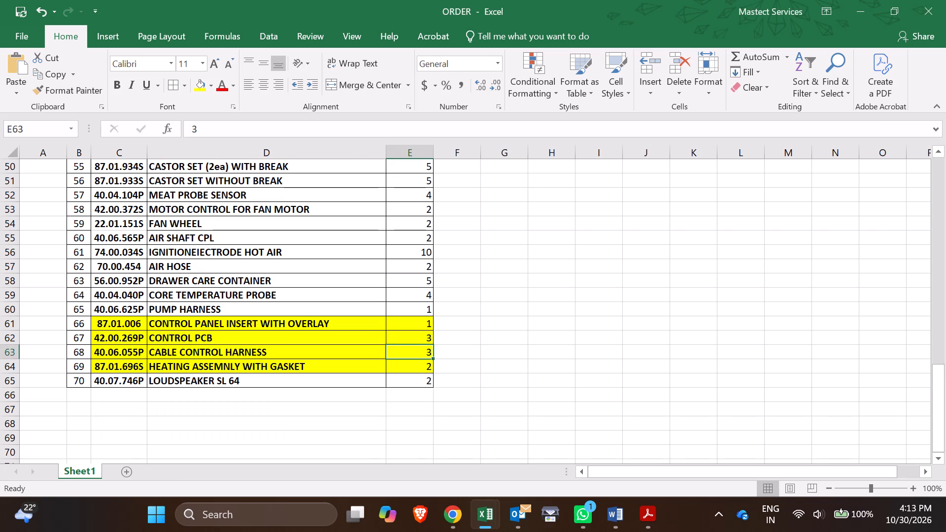
pyautogui.hotkey('alt', 'Tab')
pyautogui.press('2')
pyautogui.press('Return')
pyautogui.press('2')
pyautogui.press('Return')
pyautogui.hotkey('alt', 'Tab')
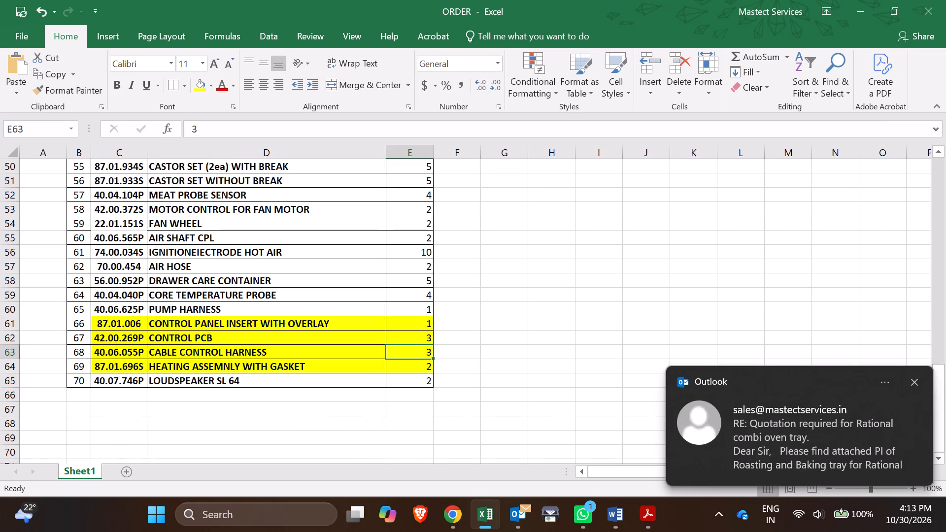
pyautogui.hotkey('alt', 'Tab')
pyautogui.hotkey('alt', 'Tab')
pyautogui.hotkey('alt', 'Tab')
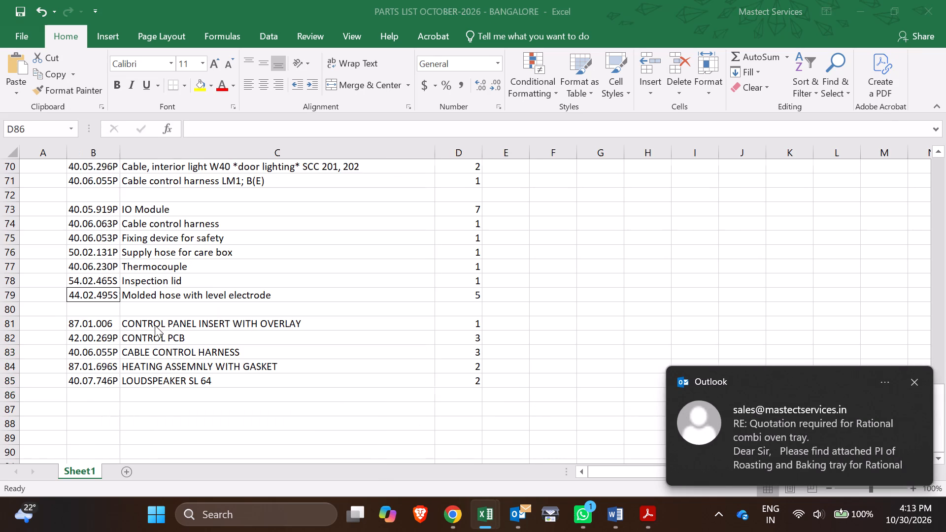
# Save the Bangalore parts list with the completed quantities.
pyautogui.hotkey('ctrl', 's')
pyautogui.hotkey('ctrl', 's')
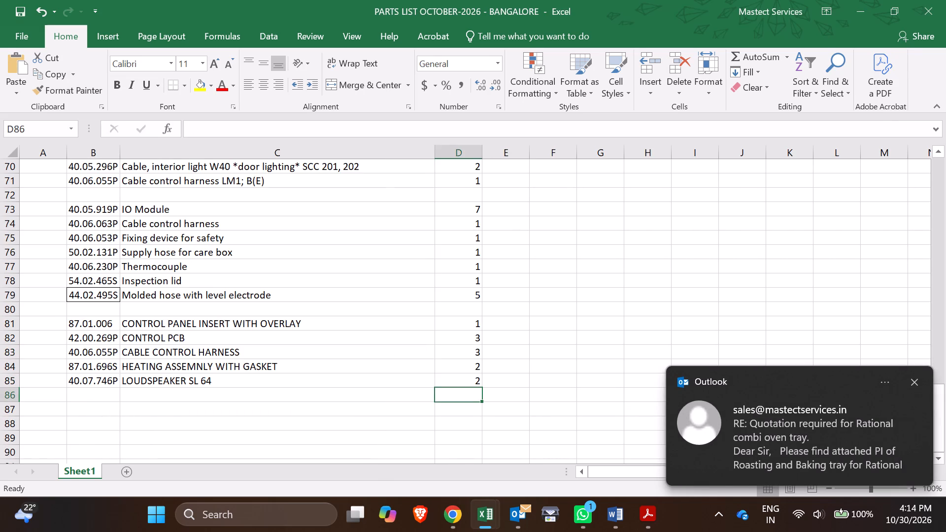
pyautogui.click(228, 380)
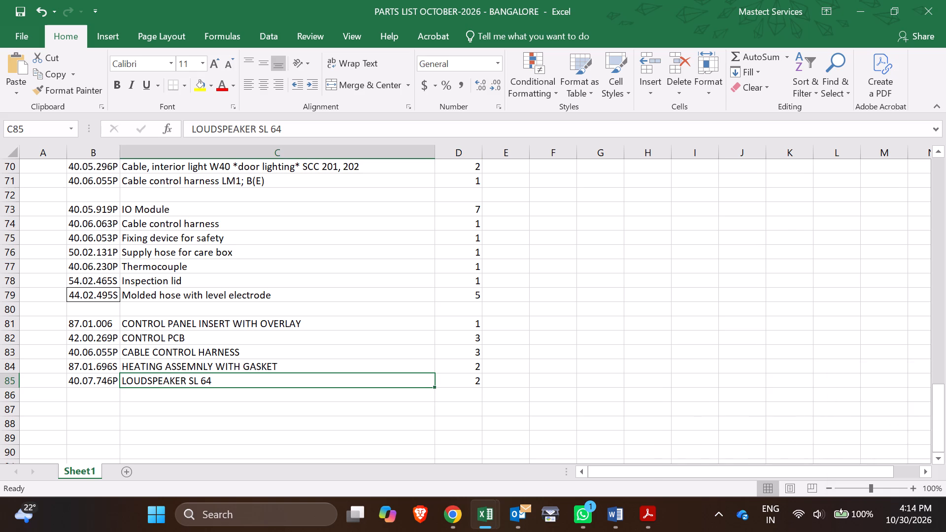
pyautogui.click(304, 338)
pyautogui.hotkey('ctrl', 's')
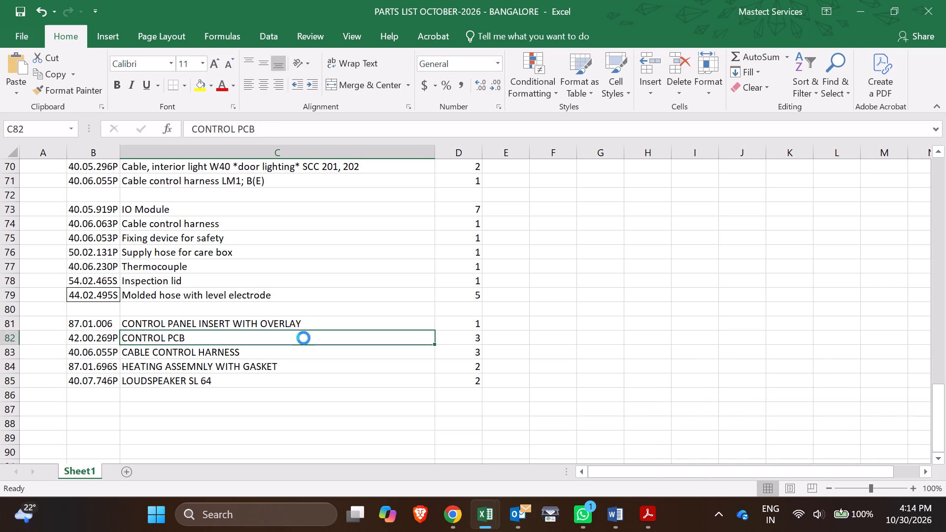
# Review the parts codes, names and quantities in the ORDER workbook from the last rows back up to the header.
pyautogui.hotkey('alt', 'Tab')
pyautogui.scroll(-1, 441, 337)
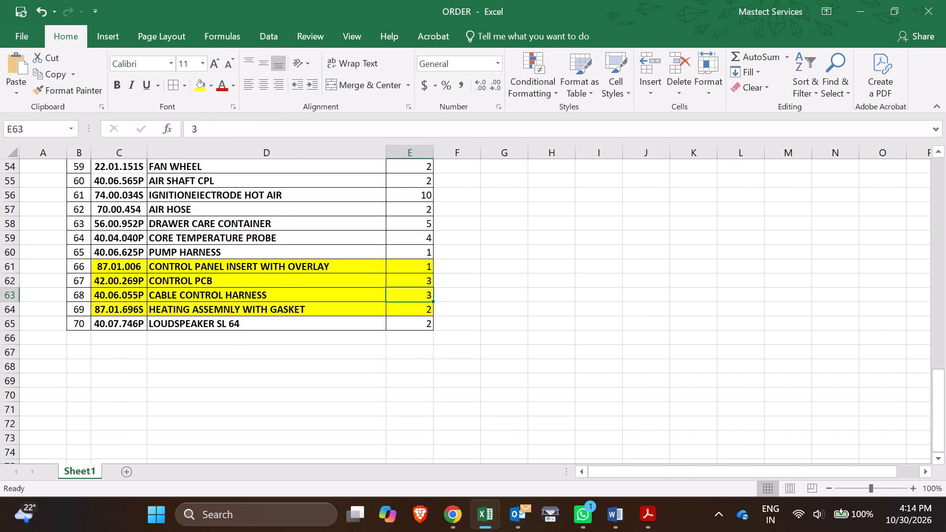
pyautogui.scroll(1, 441, 337)
pyautogui.press('Escape')
pyautogui.click(259, 303)
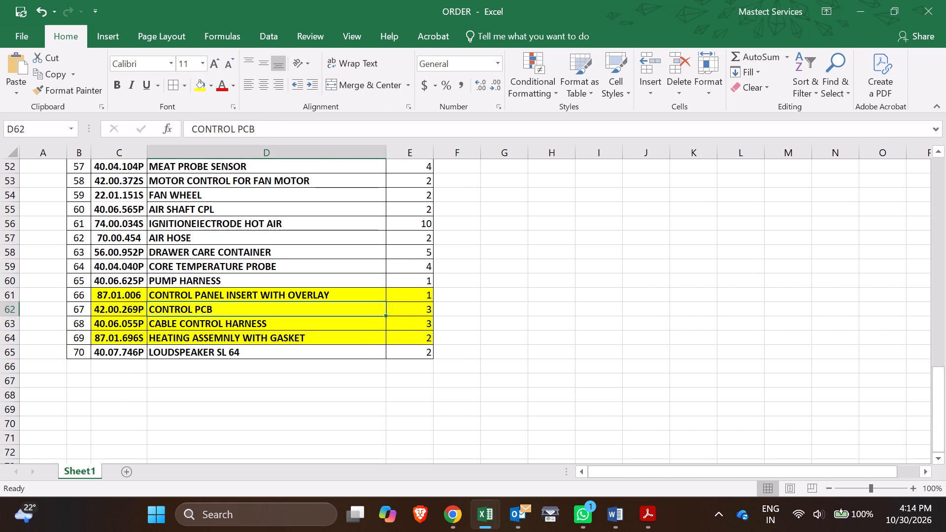
pyautogui.scroll(13, 259, 303)
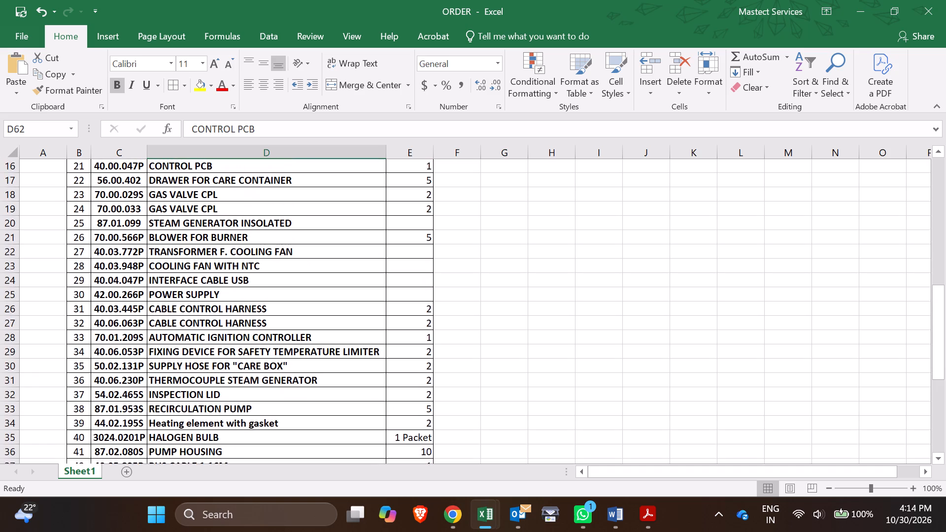
pyautogui.scroll(3, 259, 303)
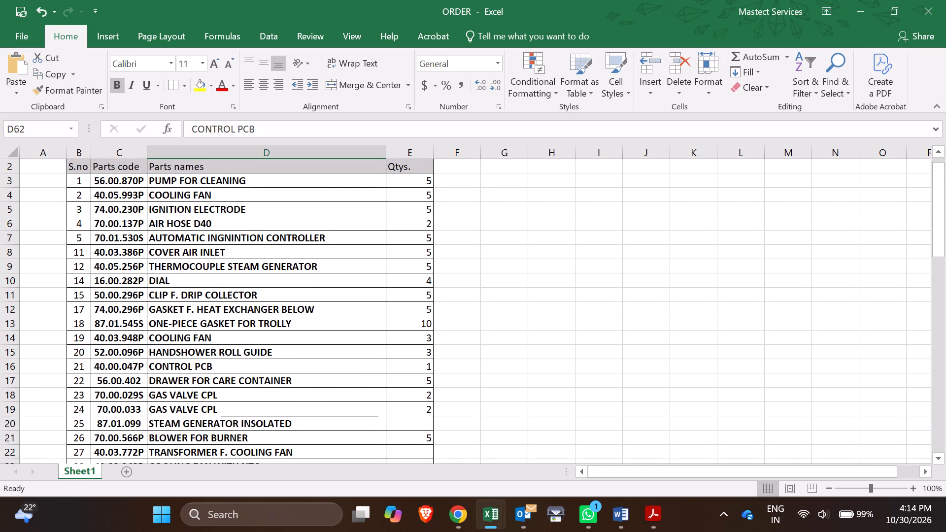
# Highlight the I/O MODULE entry, cells C47 to E47 of the ORDER workbook, in yellow.
pyautogui.press('Right')
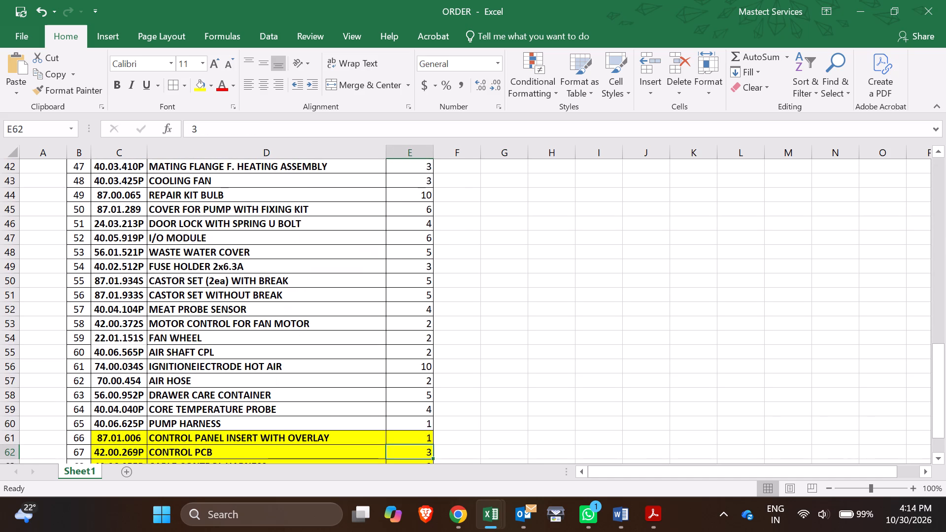
pyautogui.press('Down')
pyautogui.press('Up')
pyautogui.press('Up')
pyautogui.press('Up')
pyautogui.press('Up')
pyautogui.press('Up')
pyautogui.press('Up')
pyautogui.press('Up')
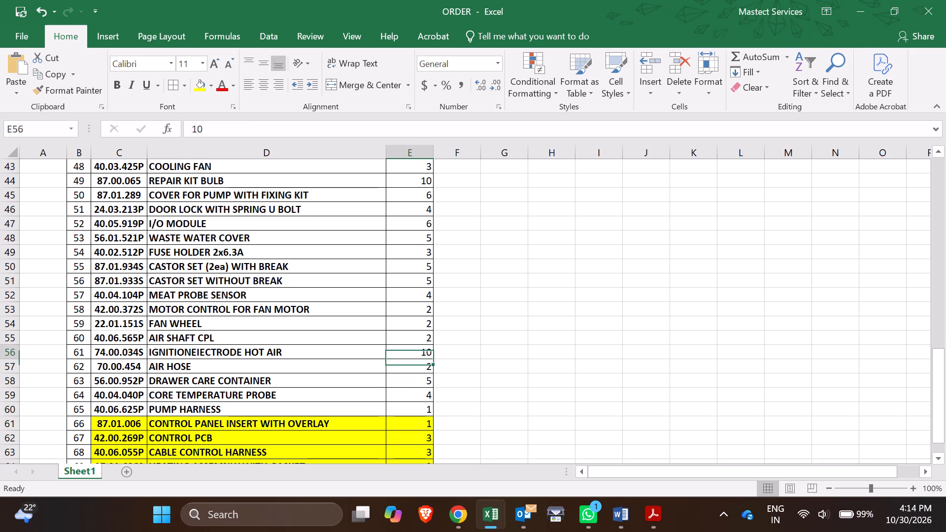
pyautogui.press('Up')
pyautogui.press('Up')
pyautogui.press('Up')
pyautogui.press('Up')
pyautogui.press('Up')
pyautogui.press('Up')
pyautogui.press('Up')
pyautogui.press('Up')
pyautogui.press('Up')
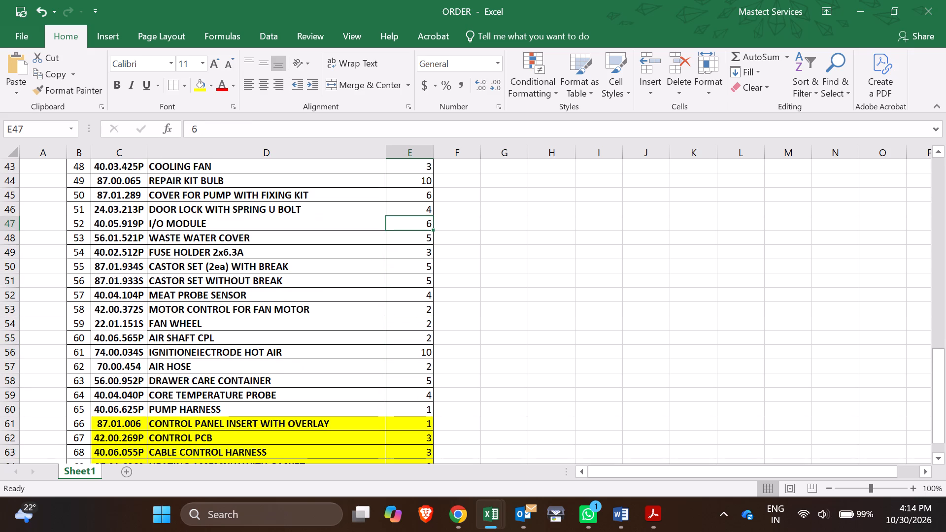
pyautogui.hotkey('shift', 'Left')
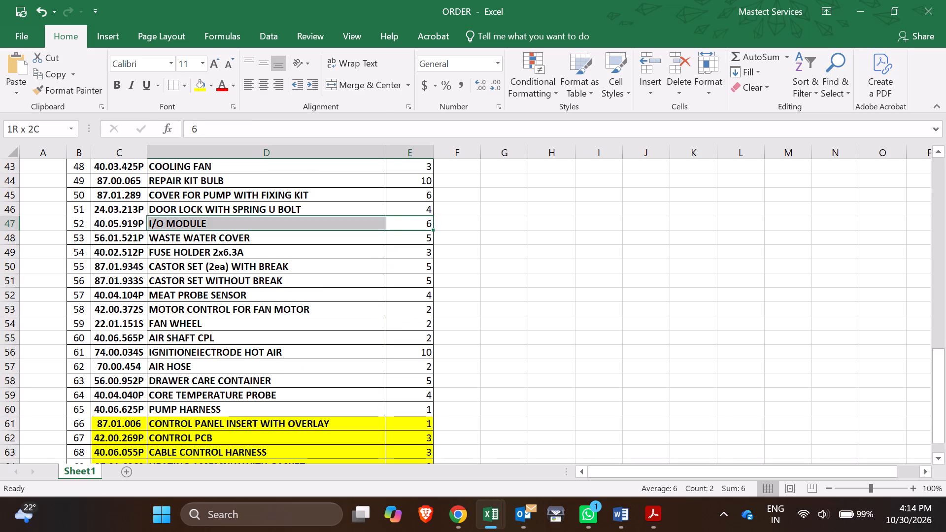
pyautogui.hotkey('shift', 'Left')
pyautogui.hotkey('shift', 'Left')
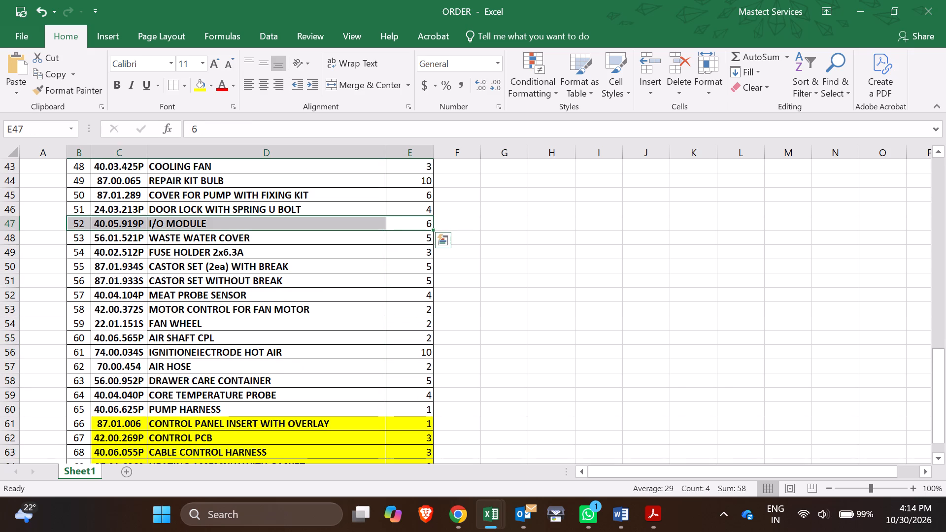
pyautogui.hotkey('shift', 'Right')
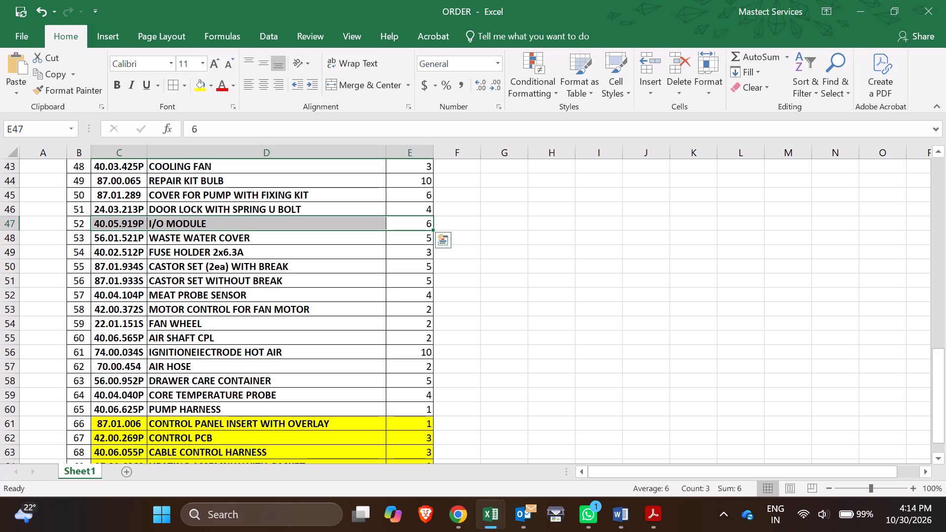
pyautogui.click(200, 87)
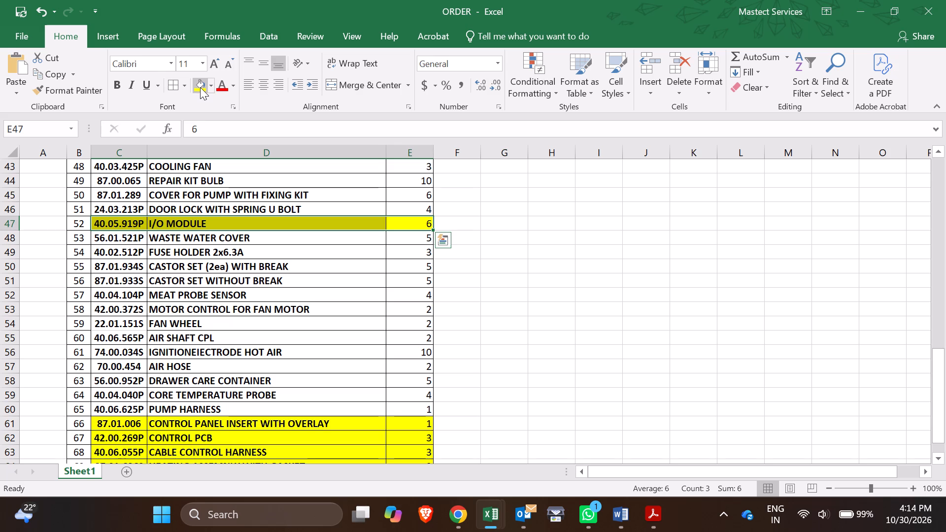
# Highlight the FAN MOTOR entry, cells C40 to E40 of the ORDER workbook, in yellow.
pyautogui.press('Up')
pyautogui.press('Up')
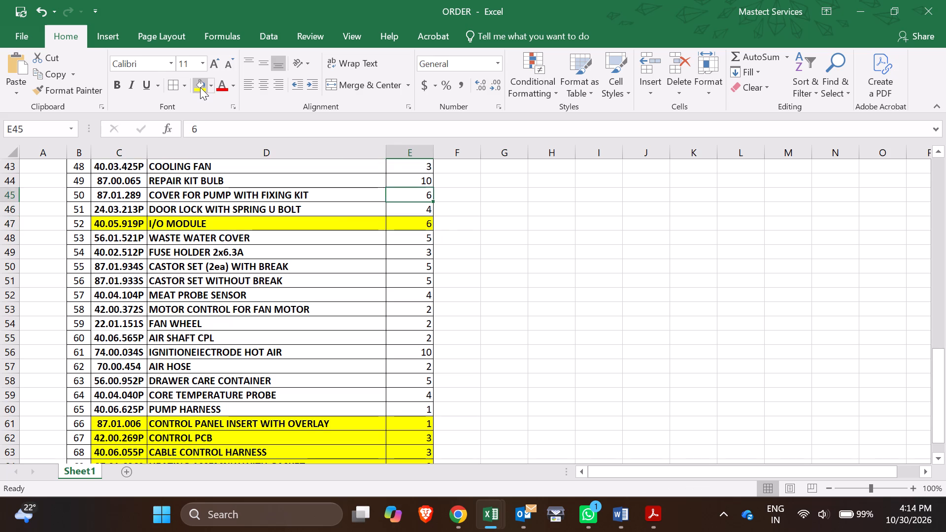
pyautogui.press('Down')
pyautogui.press('Up')
pyautogui.press('Up')
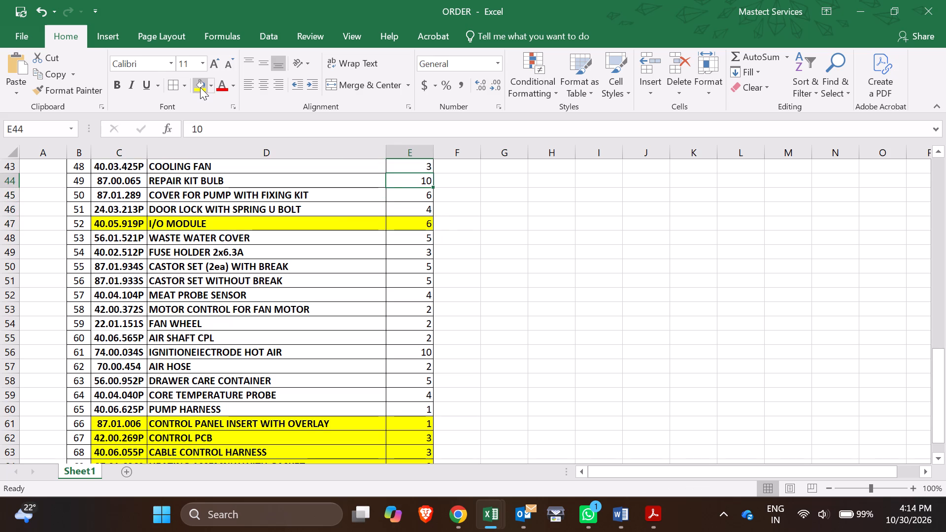
pyautogui.press('Up')
pyautogui.press('Up')
pyautogui.press('Up')
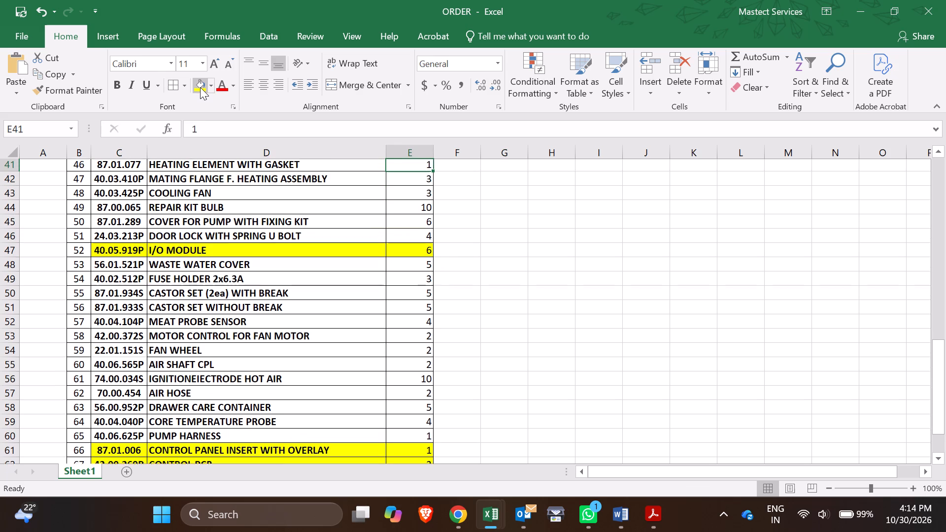
pyautogui.press('Down')
pyautogui.press('Up')
pyautogui.press('Up')
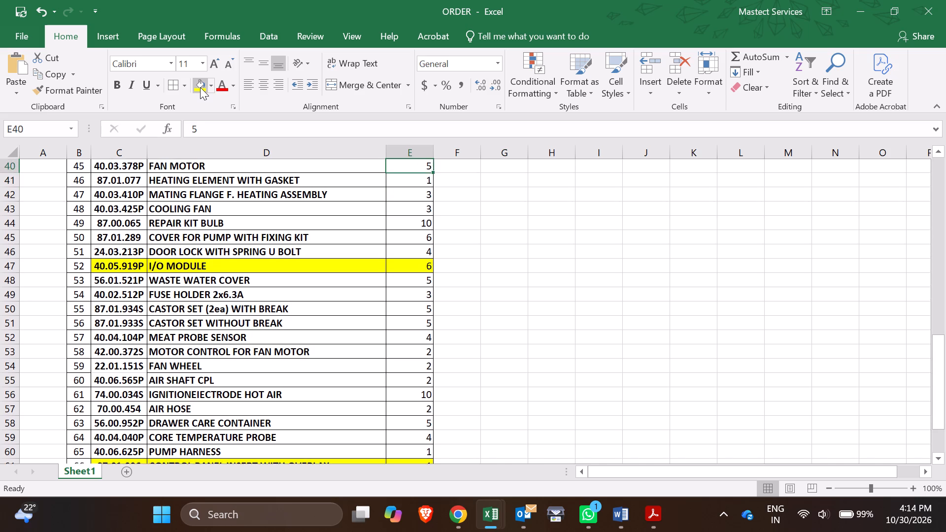
pyautogui.press('Down')
pyautogui.press('Up')
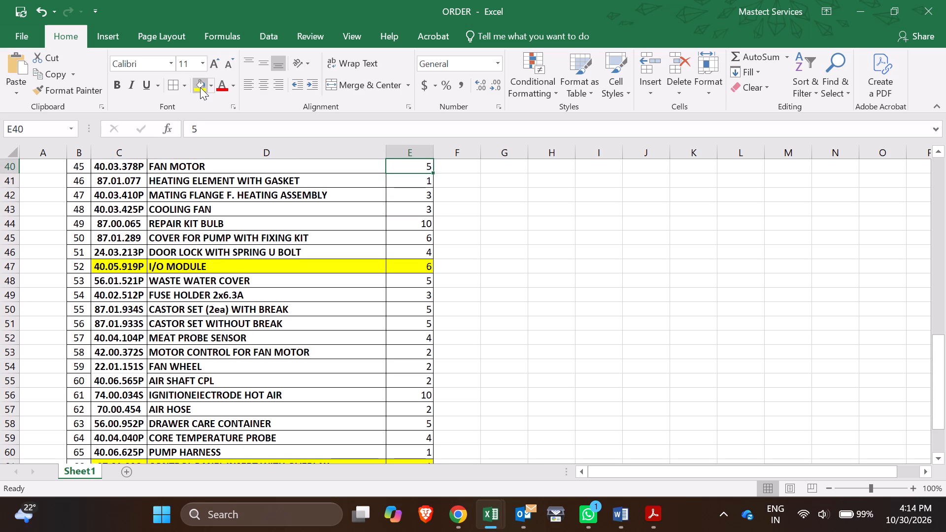
pyautogui.hotkey('shift', 'Left')
pyautogui.hotkey('shift', 'Left')
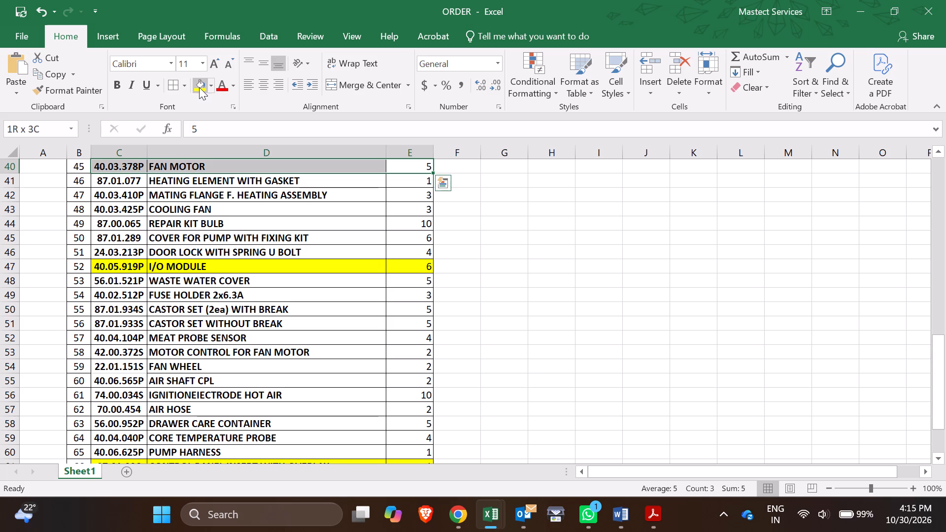
pyautogui.click(198, 87)
# Highlight the MOLDED HOSE WITH LEVEL ELECTRODE entry, ORDER cells C38 to E38, in yellow.
pyautogui.click(204, 181)
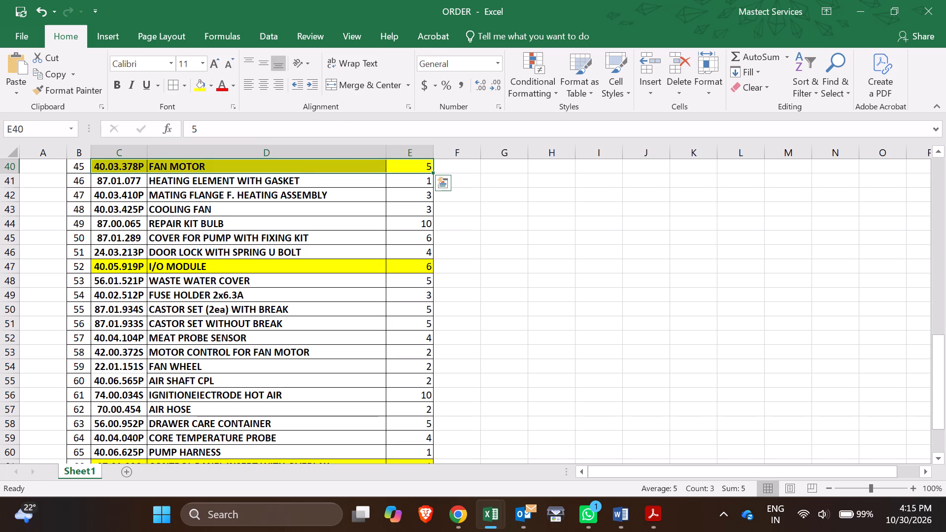
pyautogui.press('Up')
pyautogui.press('Up')
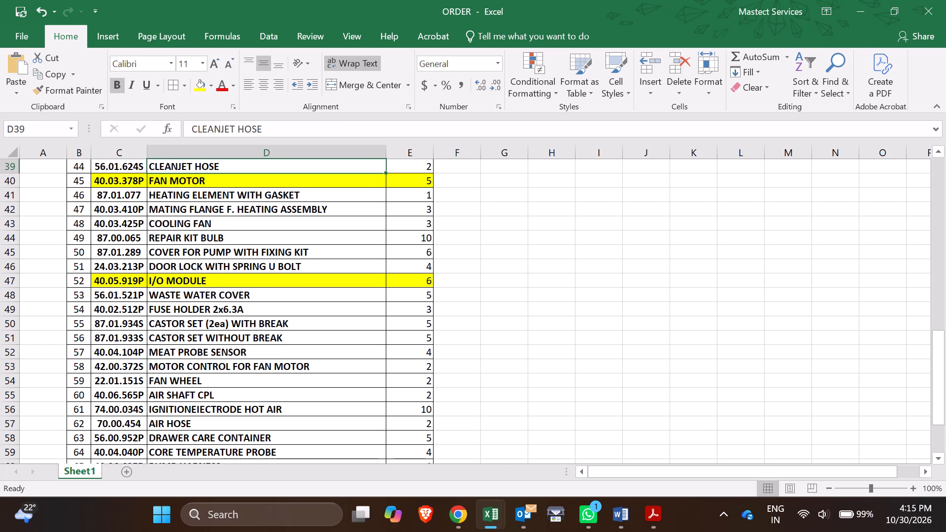
pyautogui.press('Up')
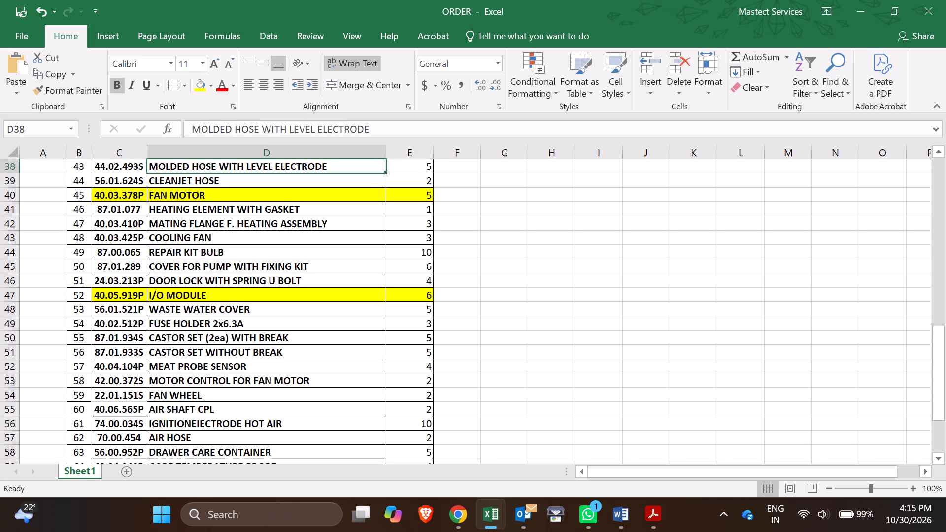
pyautogui.hotkey('shift', 'Right')
pyautogui.hotkey('shift', 'Right')
pyautogui.hotkey('shift', 'Left')
pyautogui.hotkey('shift', 'Left')
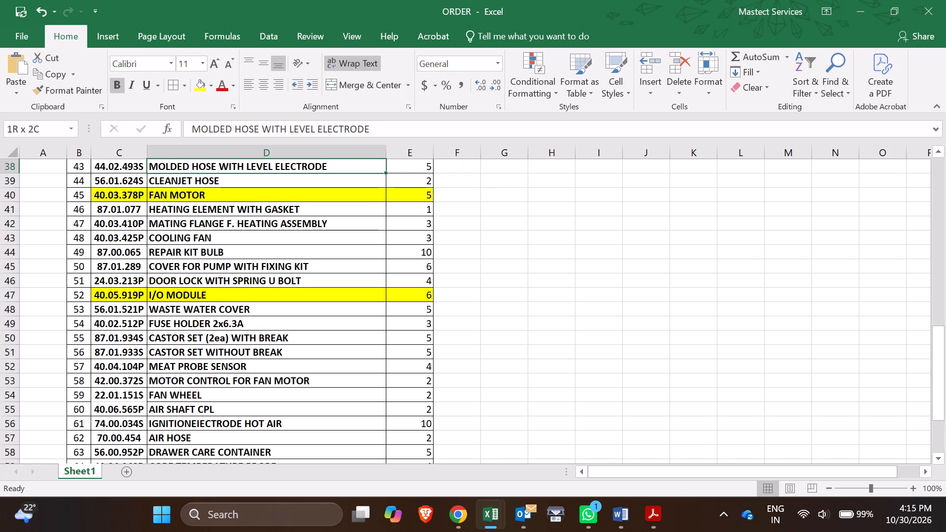
pyautogui.click(127, 169)
pyautogui.hotkey('shift', 'Right')
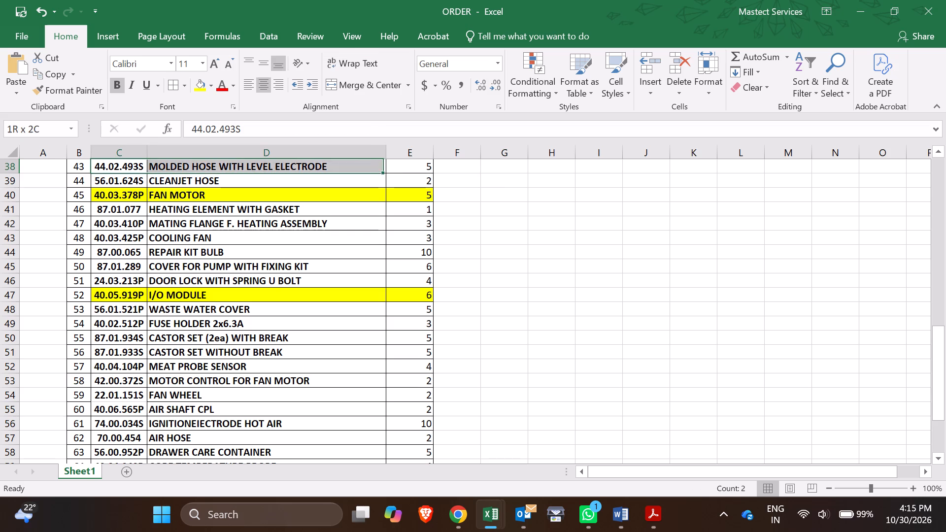
pyautogui.hotkey('shift', 'Right')
pyautogui.click(197, 86)
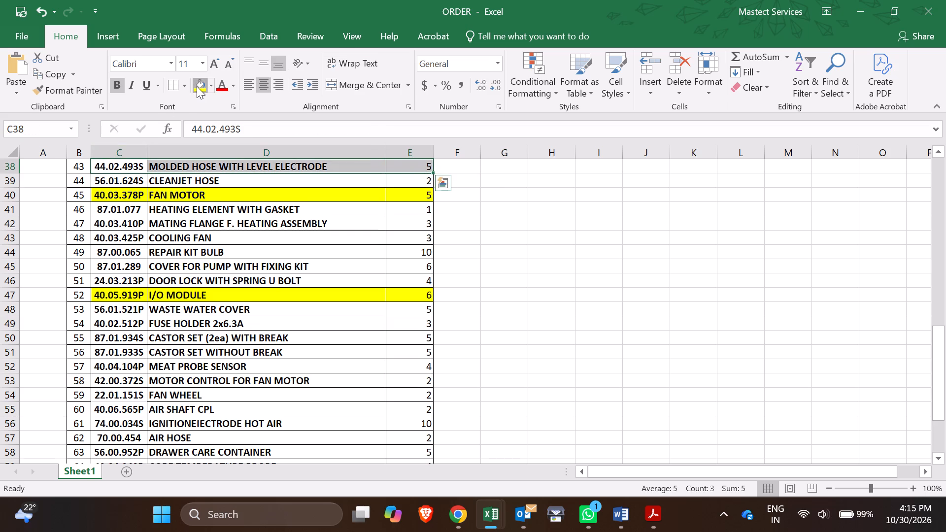
# Highlight the PUMP HOUSING entry, ORDER cells C36 to E36, in yellow.
pyautogui.press('Up')
pyautogui.press('Up')
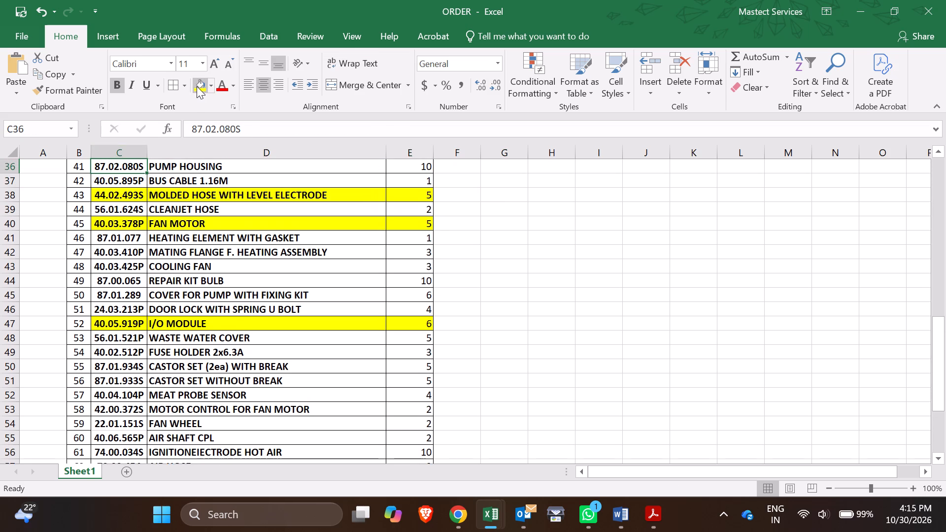
pyautogui.hotkey('shift', 'Right')
pyautogui.hotkey('shift', 'Right')
pyautogui.click(197, 86)
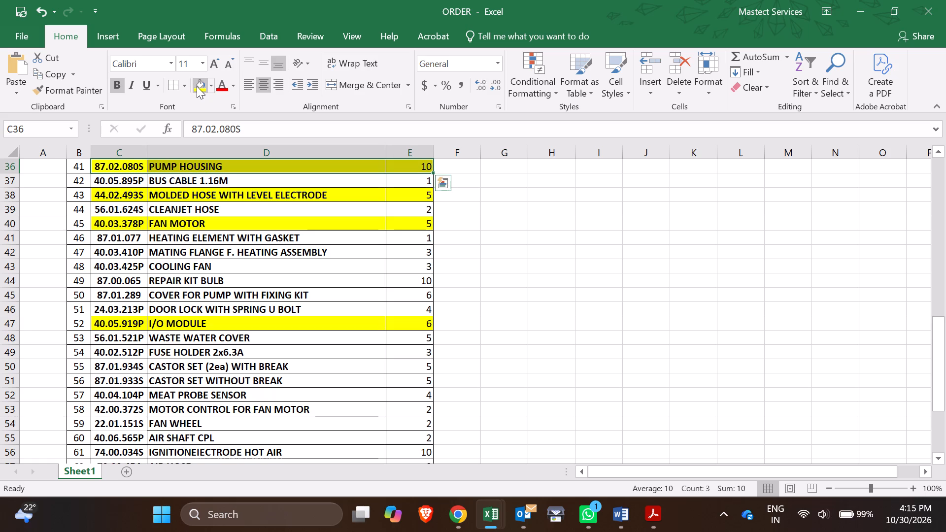
# Highlight the BUS CABLE 1.16M entry, ORDER cells C37 to E37, in yellow.
pyautogui.press('Down')
pyautogui.hotkey('shift', 'Right')
pyautogui.hotkey('shift', 'Right')
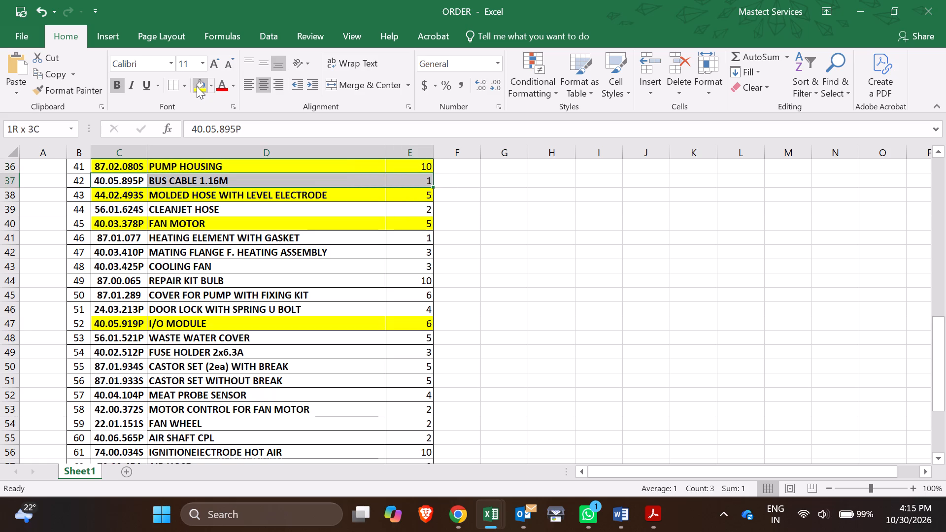
pyautogui.click(197, 87)
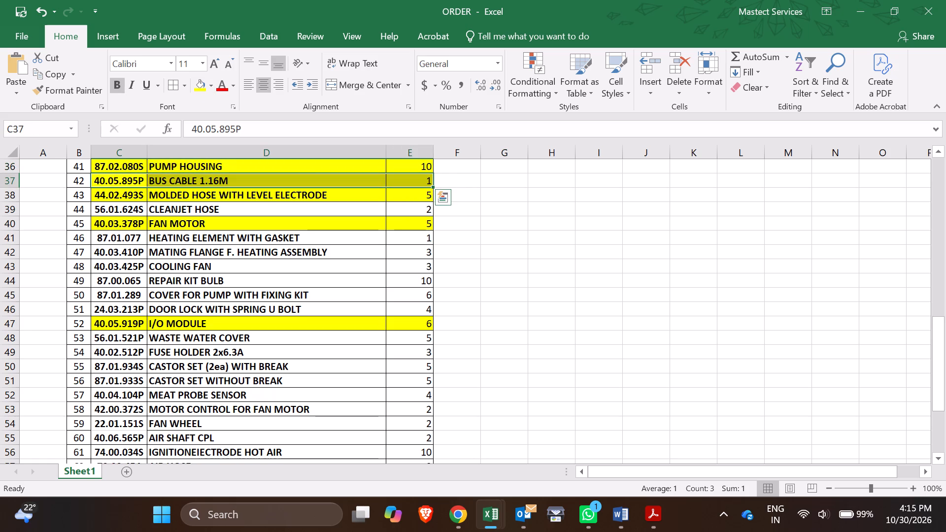
# Highlight the INSPECTION LID entry, ORDER cells C32 to E32, in yellow.
pyautogui.press('Up')
pyautogui.press('Up')
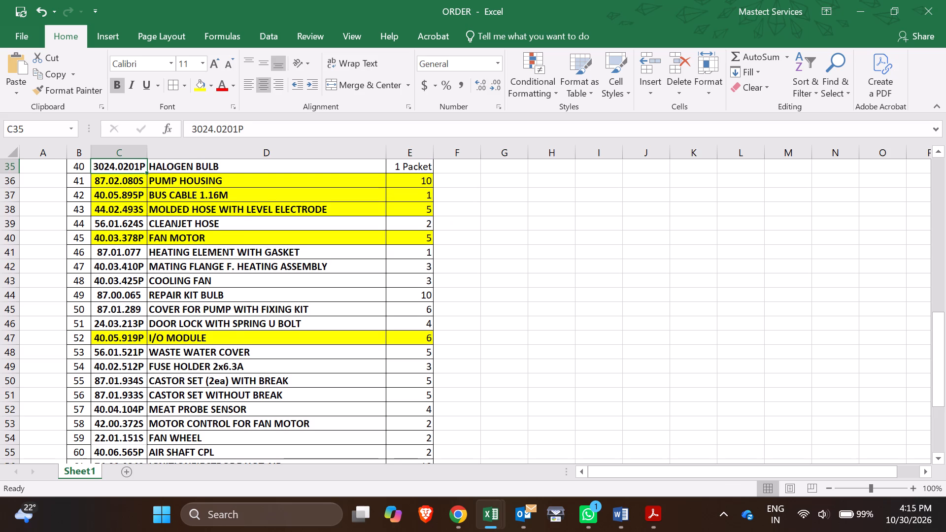
pyautogui.press('Up')
pyautogui.press('Up')
pyautogui.press('Down')
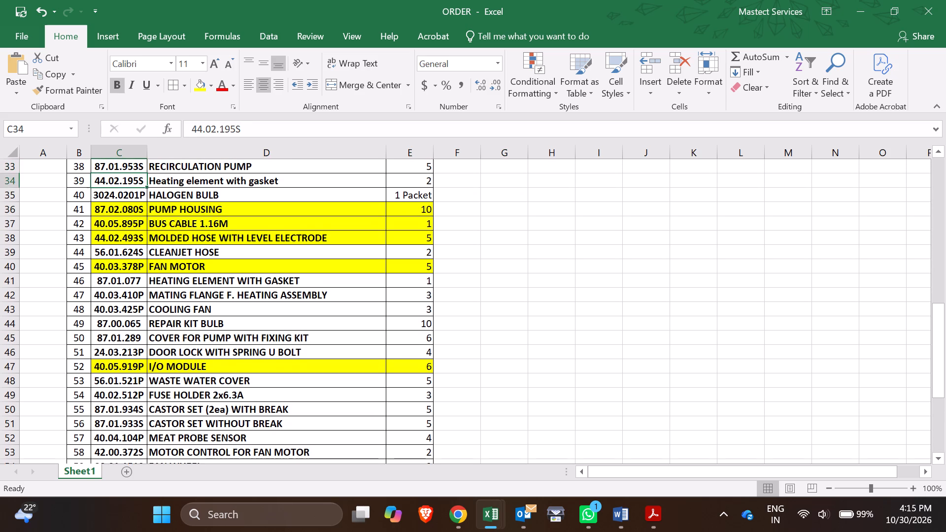
pyautogui.press('Up')
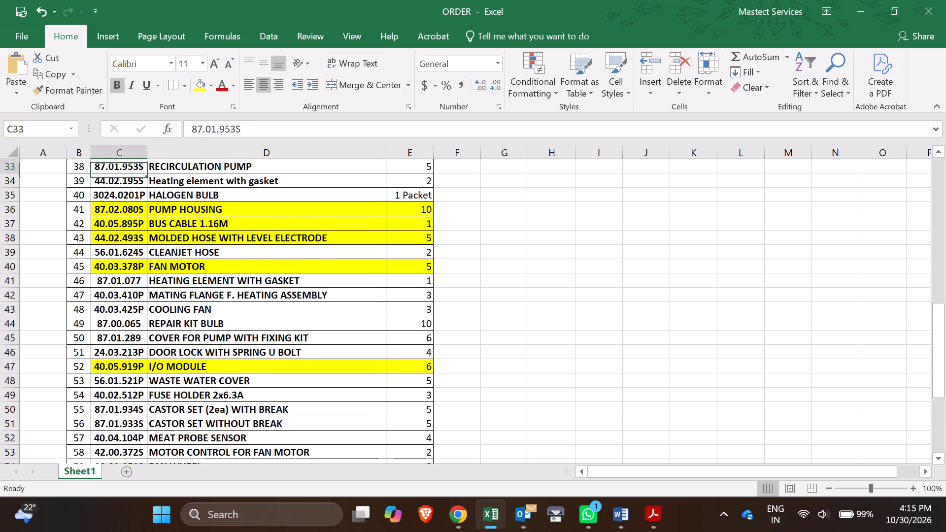
pyautogui.press('Up')
pyautogui.press('Up')
pyautogui.press('Down')
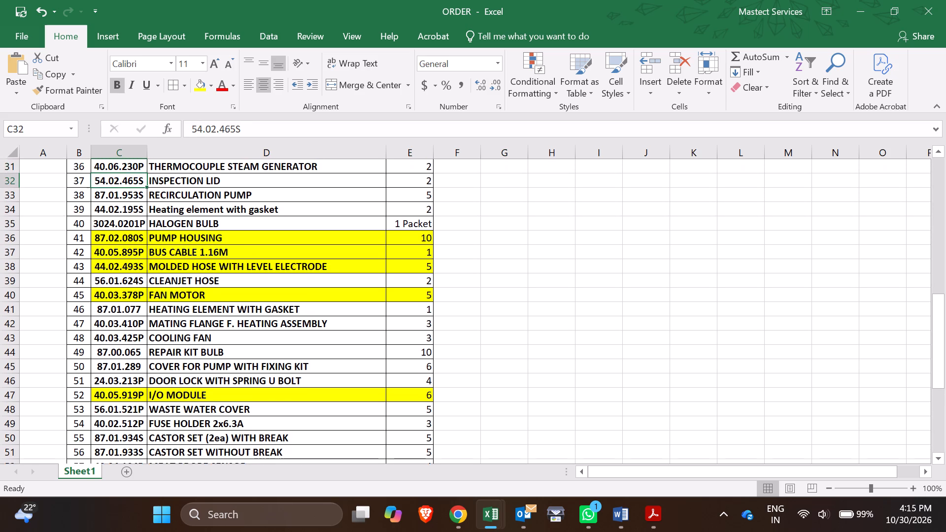
pyautogui.hotkey('shift', 'Right')
pyautogui.hotkey('shift', 'Right')
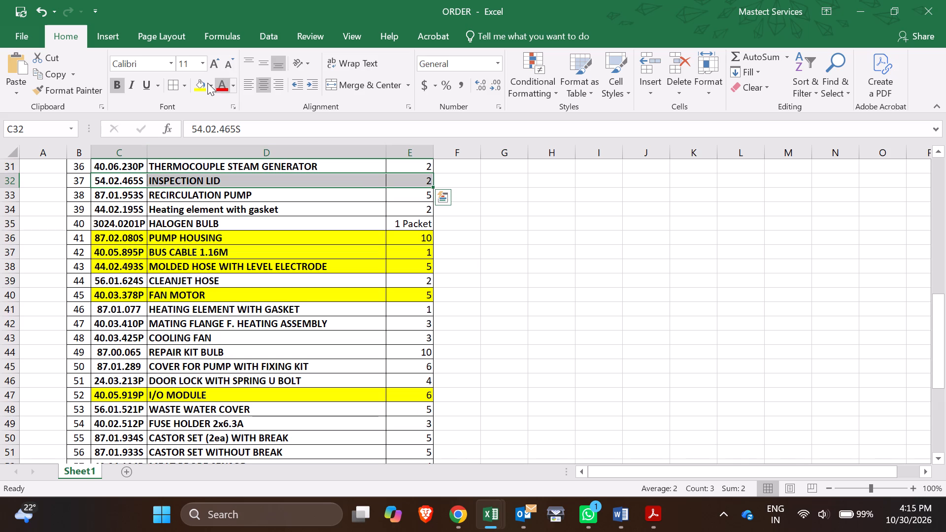
pyautogui.click(207, 83)
pyautogui.click(205, 83)
# Highlight the AUTOMATIC IGNITION CONTROLLER entry, ORDER cells C28 to E28, in yellow.
pyautogui.click(132, 169)
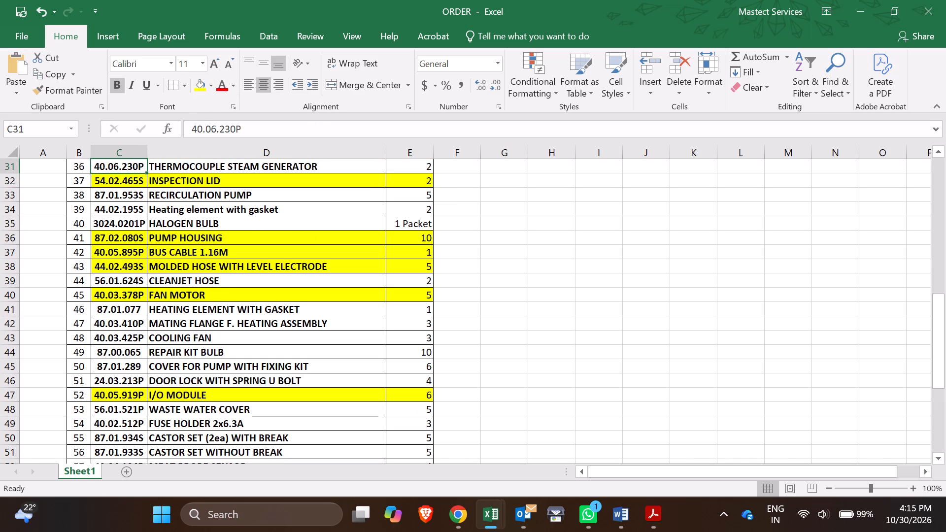
pyautogui.press('Up')
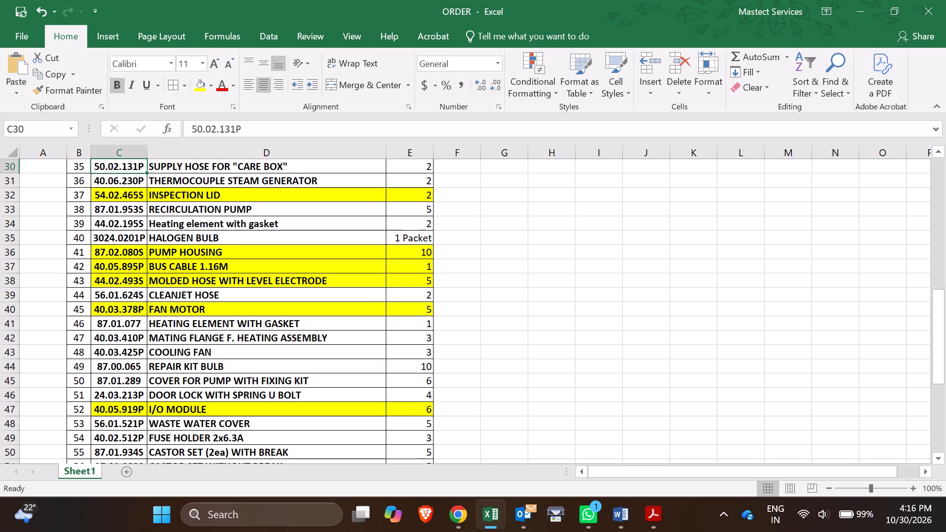
pyautogui.press('Up')
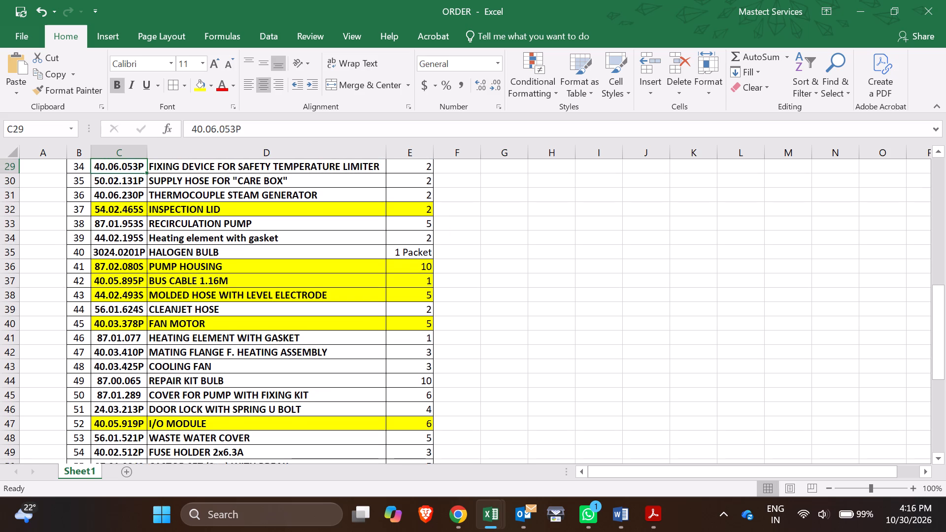
pyautogui.press('Up')
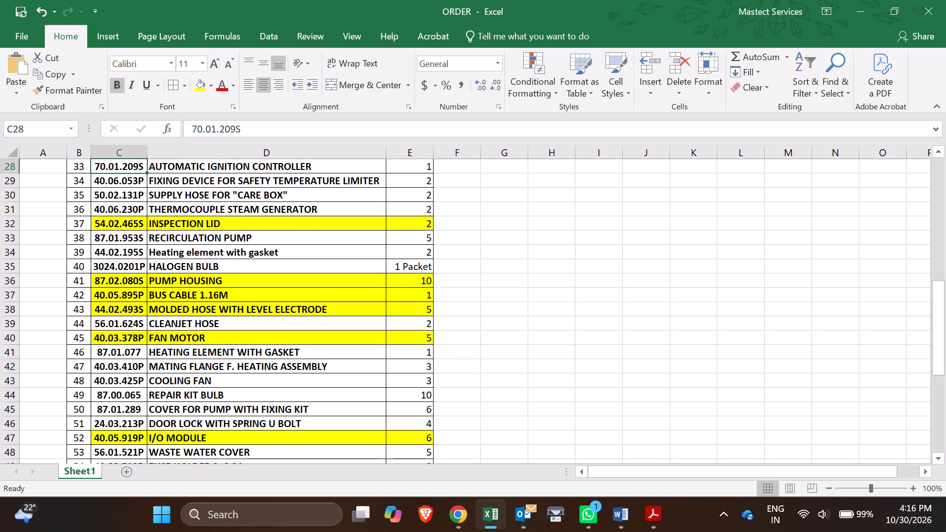
pyautogui.press('Down')
pyautogui.press('Up')
pyautogui.press('Up')
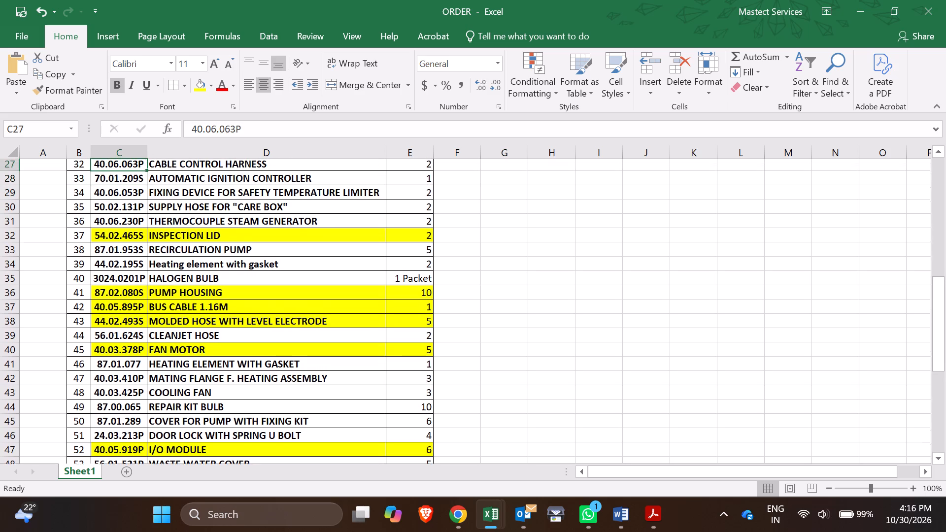
pyautogui.press('Down')
pyautogui.hotkey('shift', 'Right')
pyautogui.hotkey('shift', 'Right')
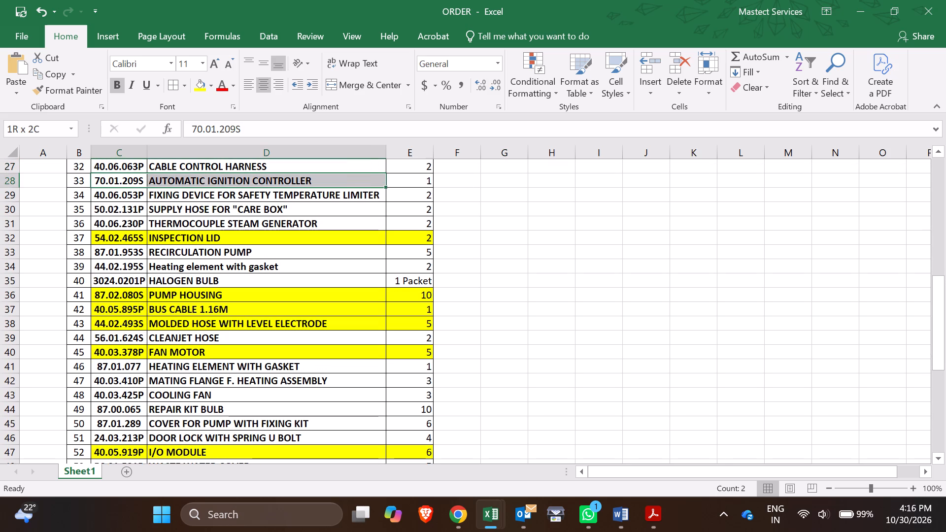
pyautogui.click(198, 88)
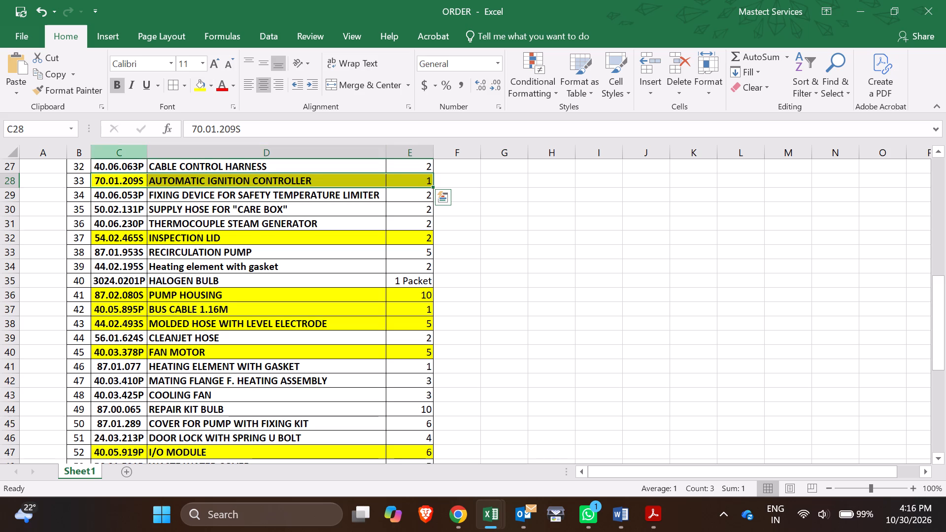
# Highlight the two GAS VALVE CPL entries, ORDER cells C18 to E19, in yellow.
pyautogui.press('Up')
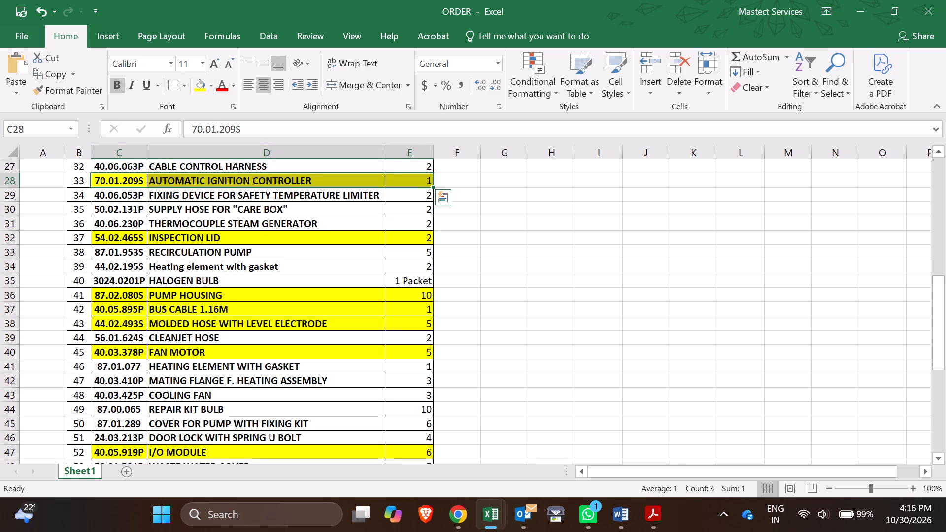
pyautogui.press('Up')
pyautogui.press('Up')
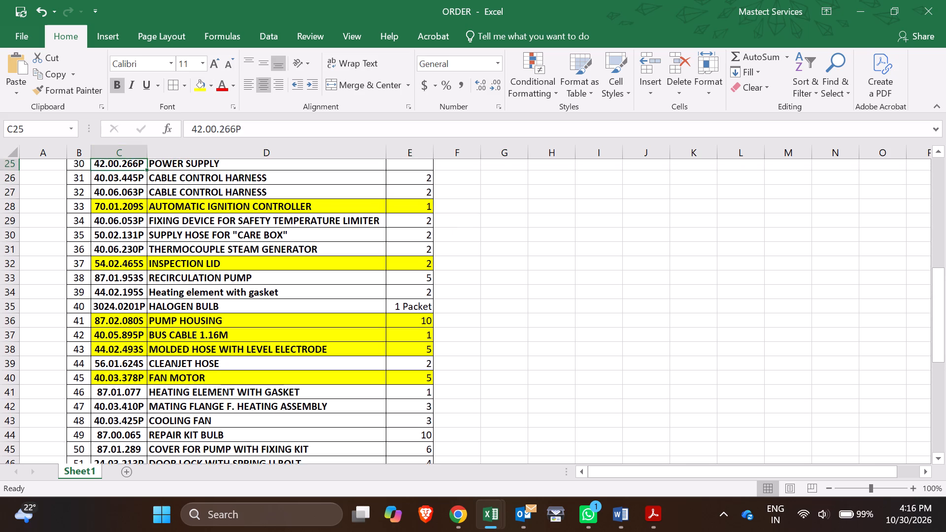
pyautogui.press('Up')
pyautogui.press('Up')
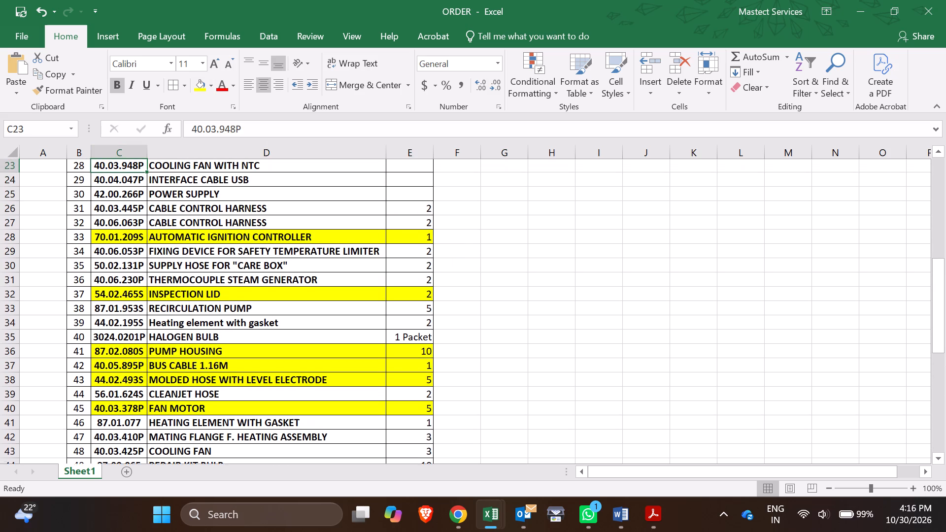
pyautogui.press('Down')
pyautogui.press('Up')
pyautogui.press('Up')
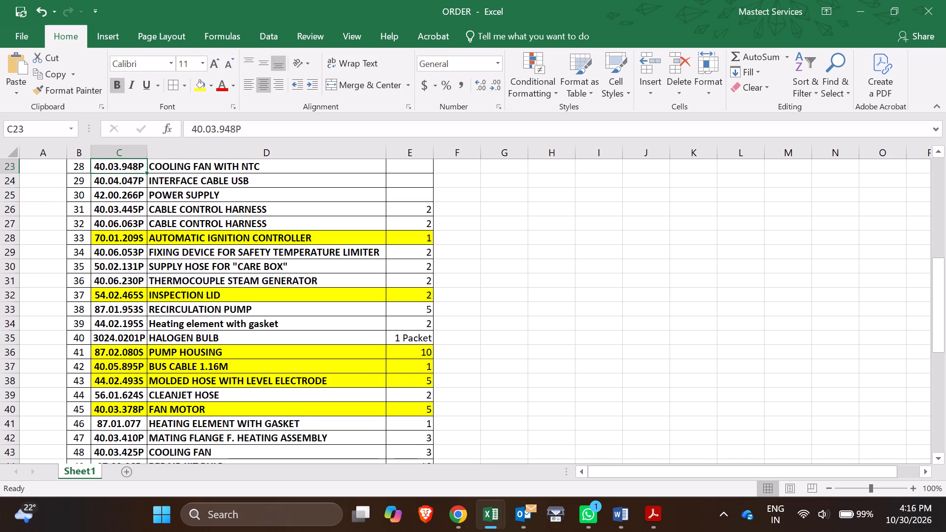
pyautogui.press('Up')
pyautogui.press('Up')
pyautogui.press('Up')
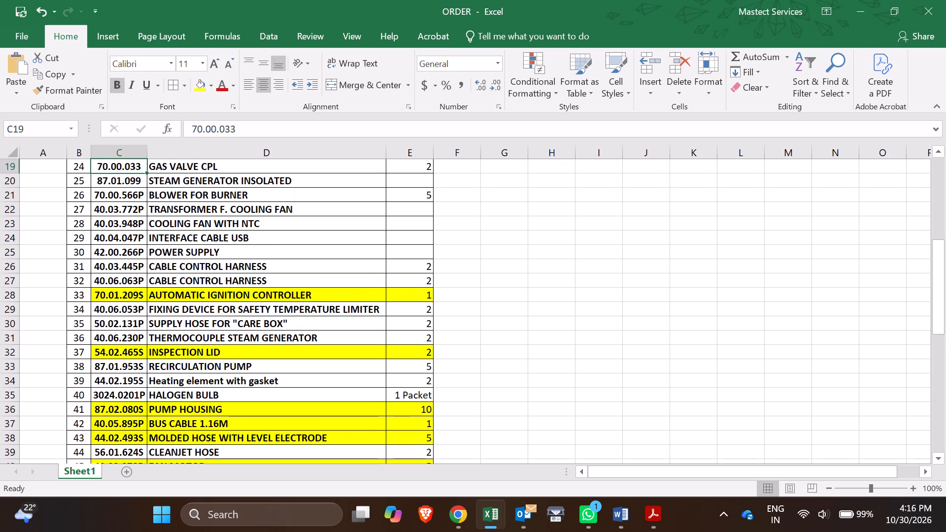
pyautogui.press('Down')
pyautogui.press('Up')
pyautogui.press('Up')
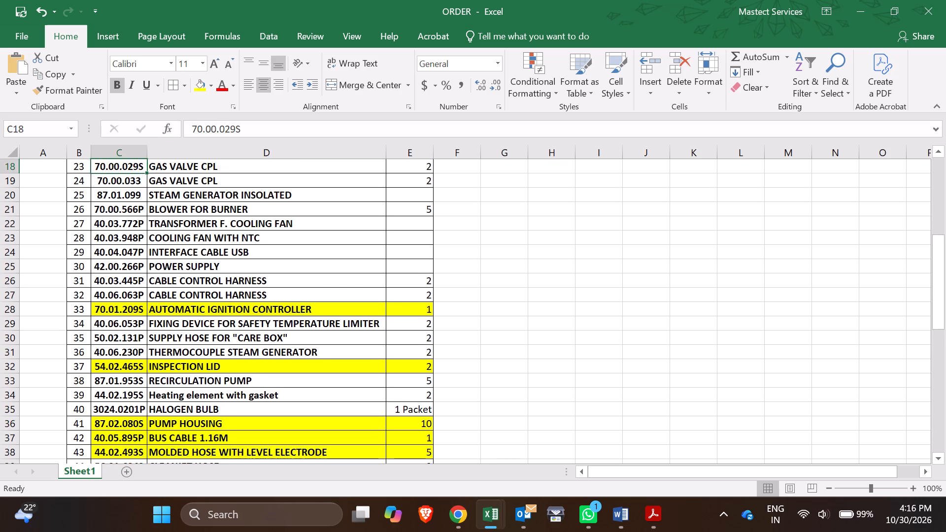
pyautogui.hotkey('shift', 'Down')
pyautogui.hotkey('shift', 'Right')
pyautogui.hotkey('shift', 'Right')
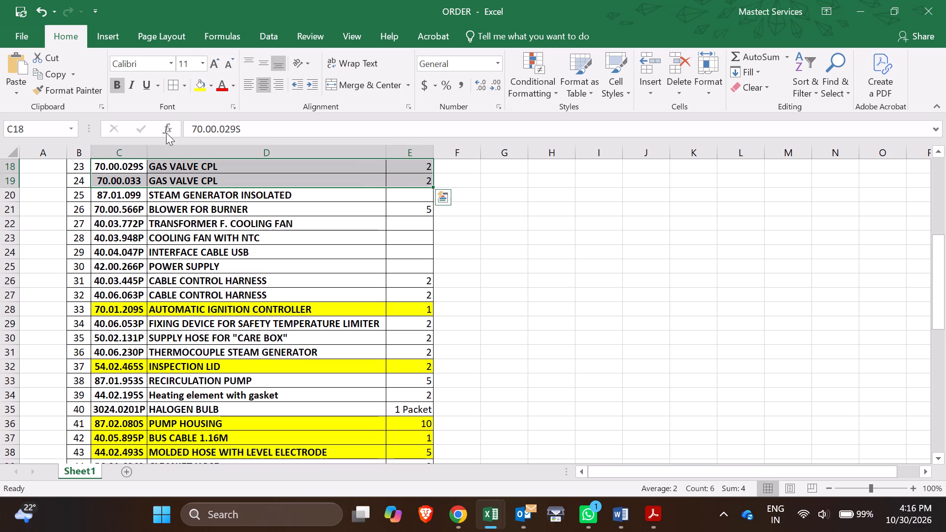
pyautogui.click(202, 88)
# Look up the CONTROL PCB part code from ORDER cell C16 by searching the ZISHAN-15 workbook for 047, and return to ORDER.
pyautogui.press('Up')
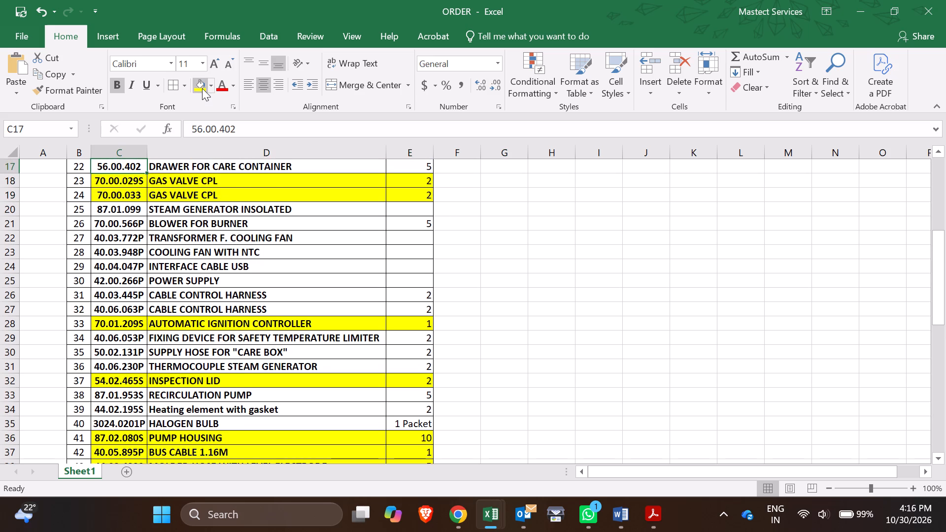
pyautogui.press('Up')
pyautogui.press('Up')
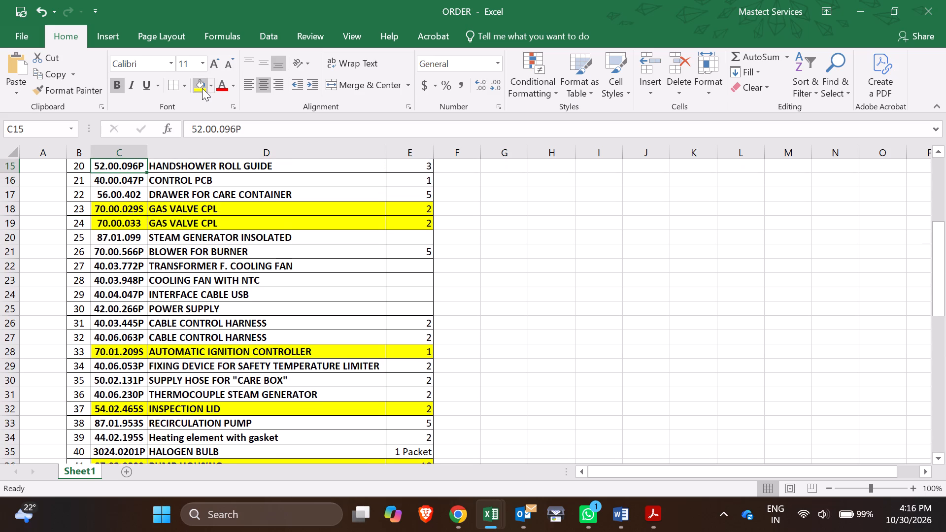
pyautogui.press('Down')
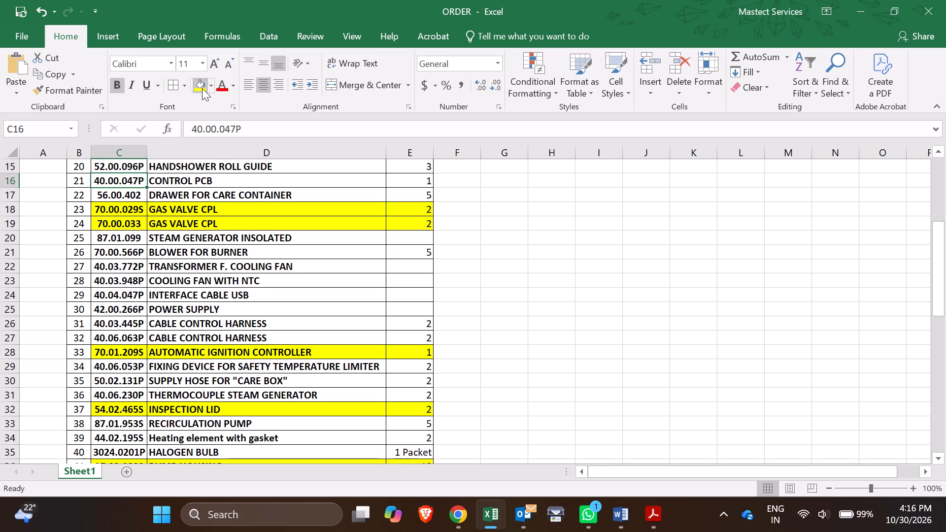
pyautogui.hotkey('alt', 'Tab')
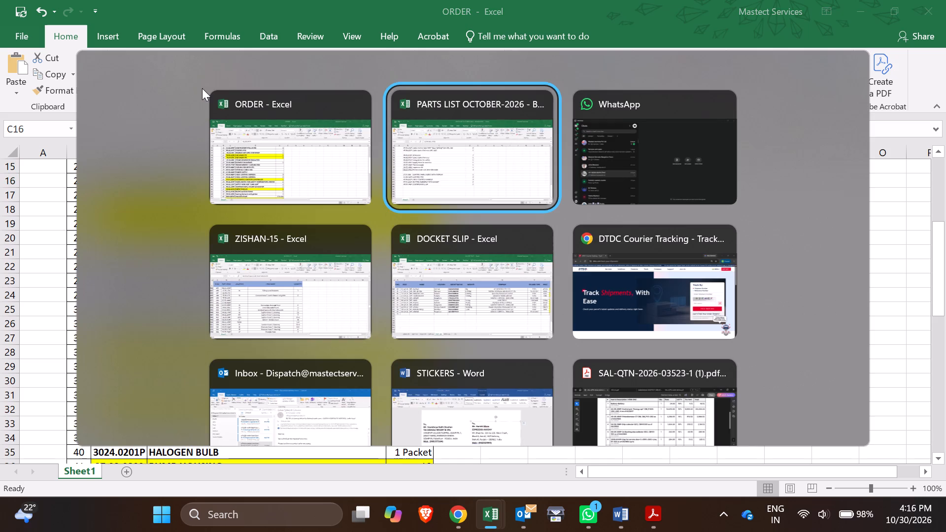
pyautogui.hotkey('alt', 'Tab')
pyautogui.hotkey('alt', 'Tab')
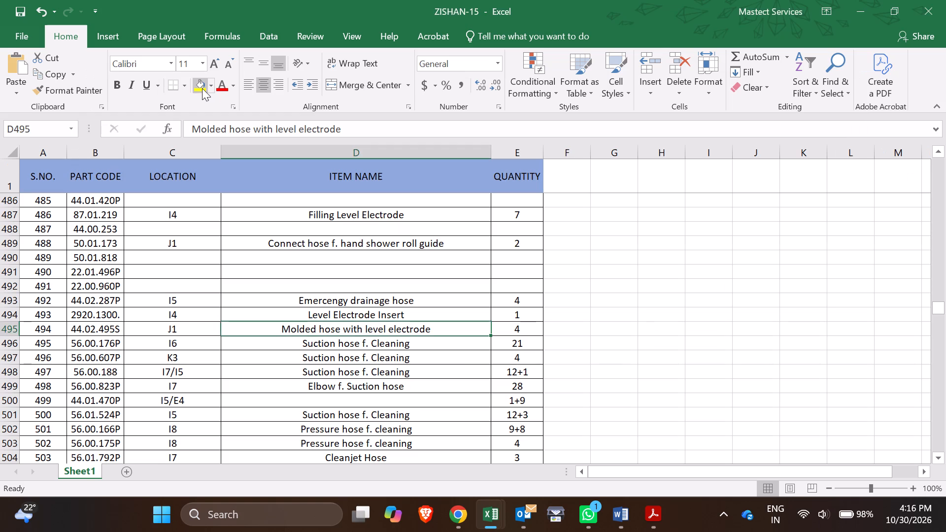
pyautogui.hotkey('ctrl', 'f')
pyautogui.write('047')
pyautogui.press('Return')
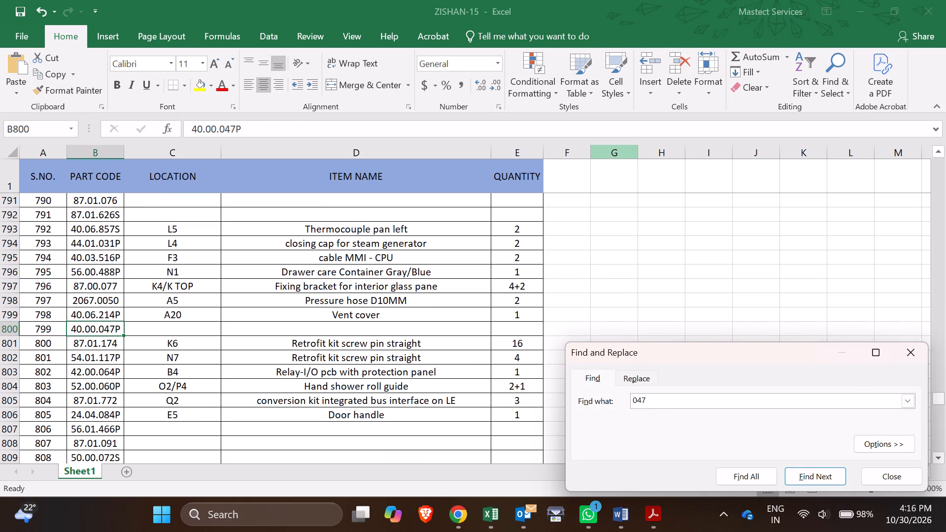
pyautogui.click(906, 348)
pyautogui.hotkey('alt', 'Tab')
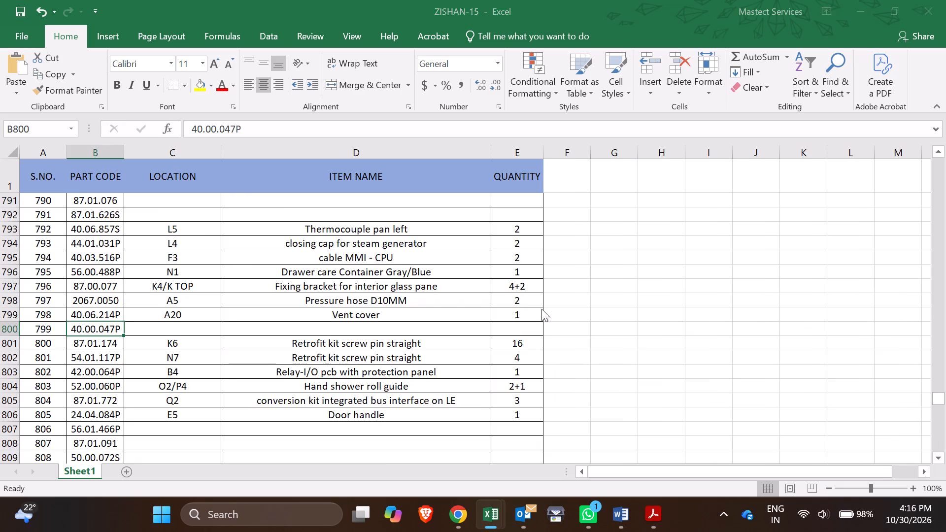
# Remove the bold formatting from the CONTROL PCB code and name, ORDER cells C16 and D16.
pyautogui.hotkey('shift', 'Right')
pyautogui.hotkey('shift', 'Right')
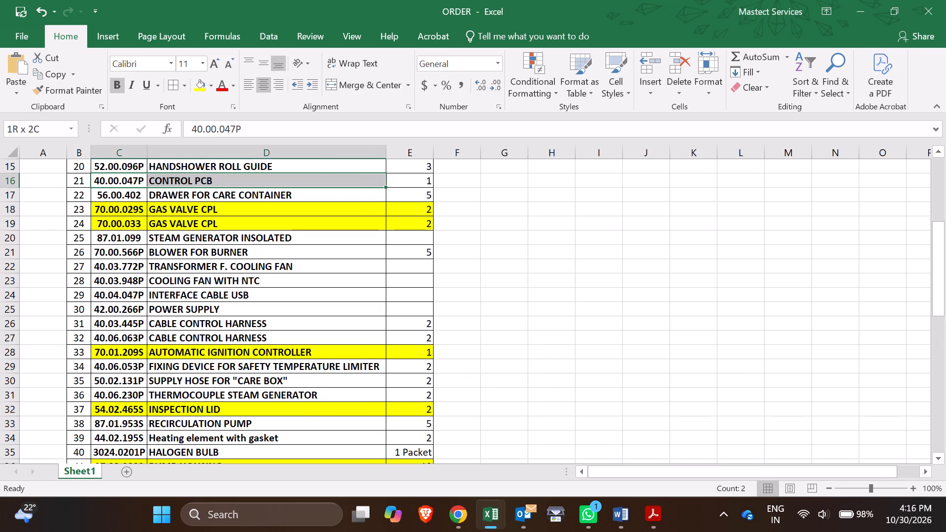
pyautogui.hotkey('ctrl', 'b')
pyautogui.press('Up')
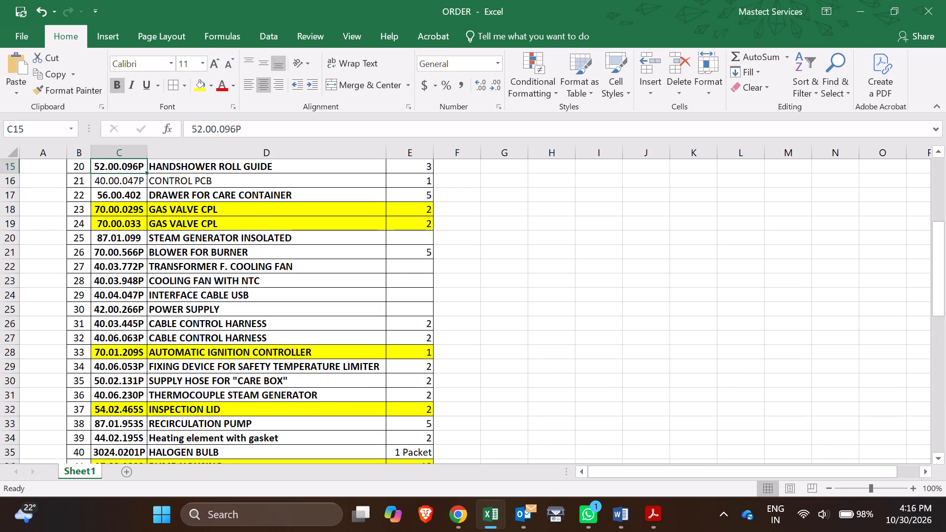
# Make the CONTROL PCB entry, ORDER cells C16 to E16, bold and highlight it in yellow.
pyautogui.moveTo(137, 178); pyautogui.dragTo(260, 182)
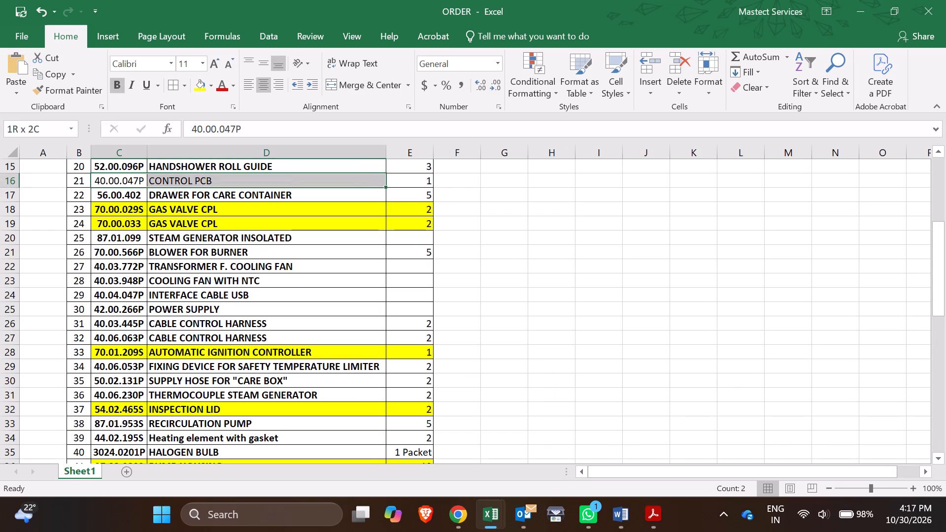
pyautogui.moveTo(260, 182); pyautogui.dragTo(405, 175)
pyautogui.hotkey('ctrl', 'v')
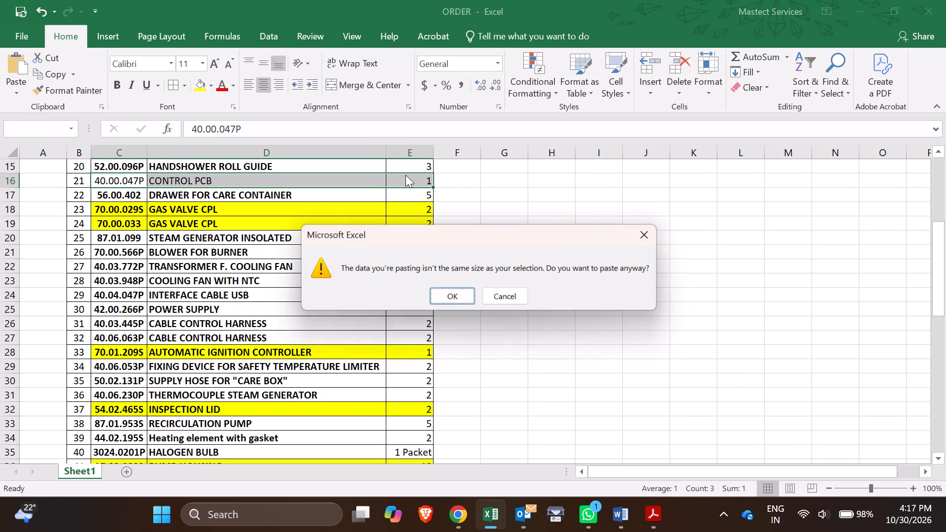
pyautogui.click(642, 229)
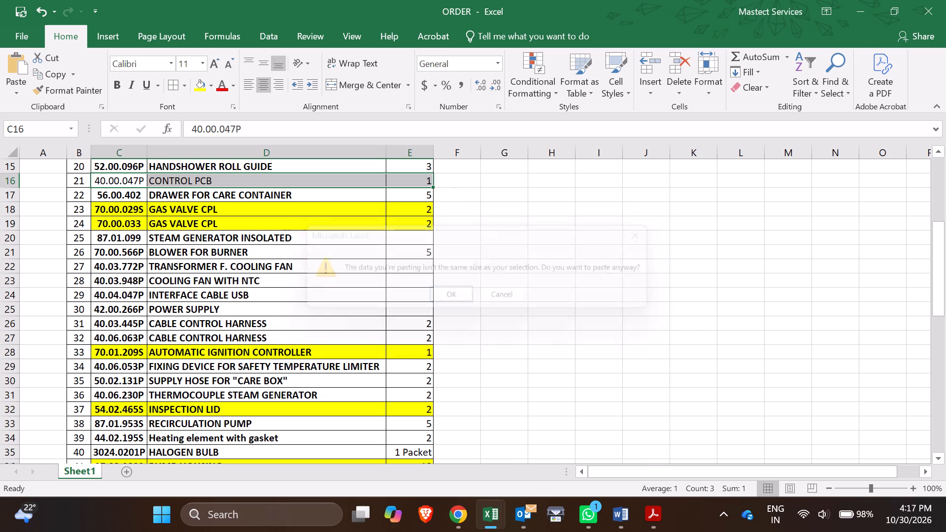
pyautogui.hotkey('ctrl', 'b')
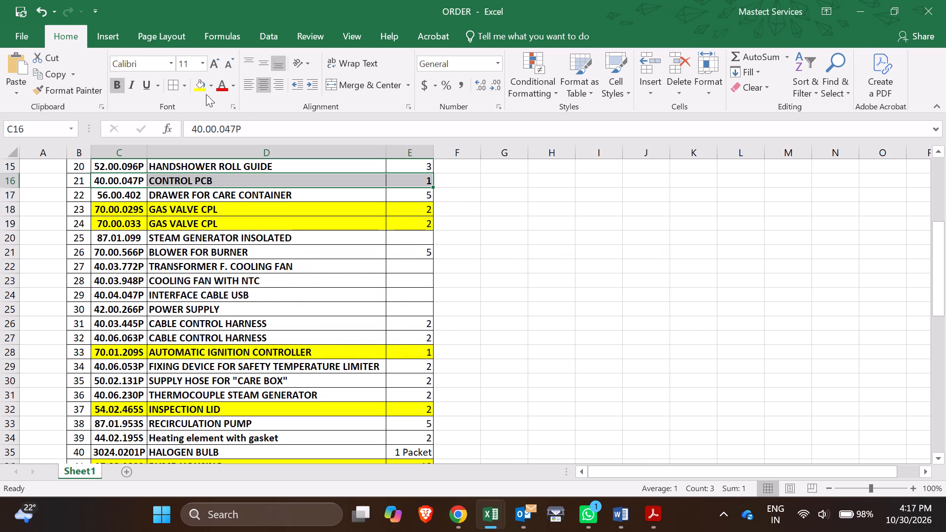
pyautogui.click(201, 84)
# Highlight the AIR HOSE D40 entry, ORDER cells C6 to E6, in yellow.
pyautogui.press('Up')
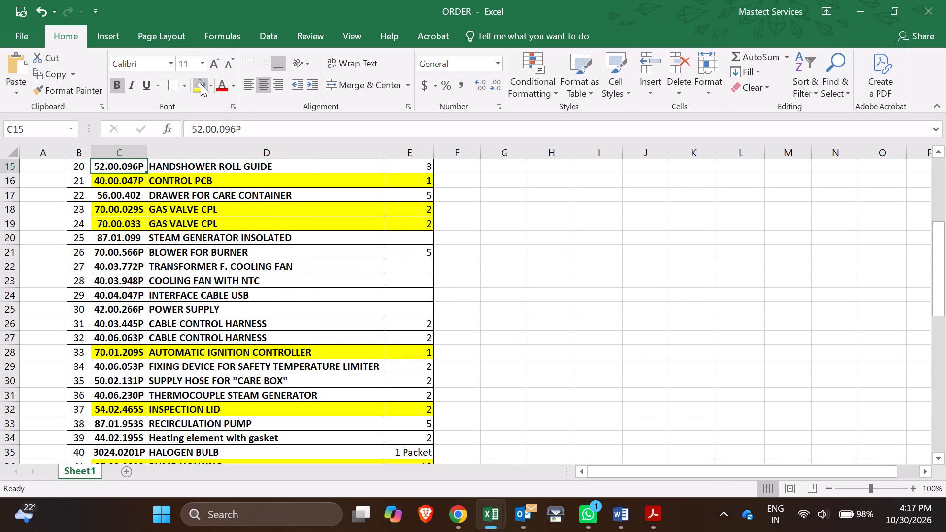
pyautogui.press('Up')
pyautogui.press('Up')
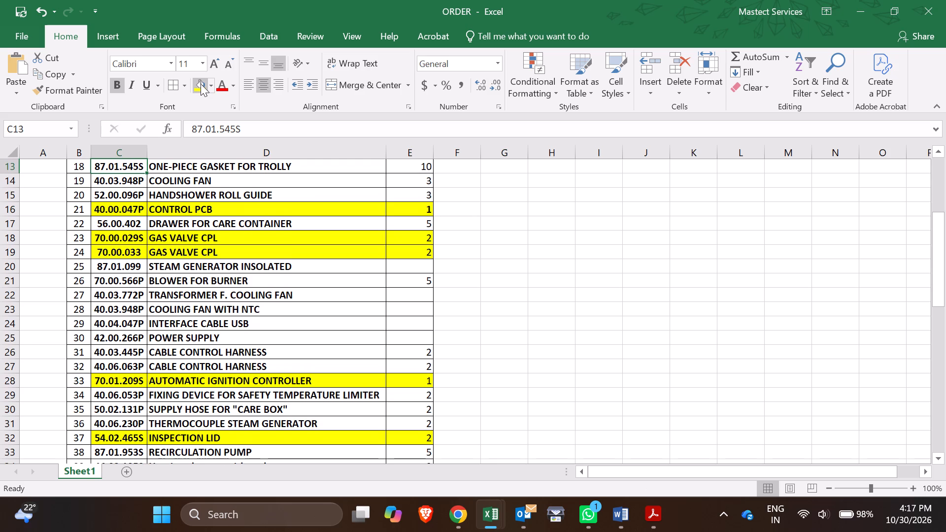
pyautogui.press('Up')
pyautogui.press('Up')
pyautogui.press('Up')
pyautogui.press('Up')
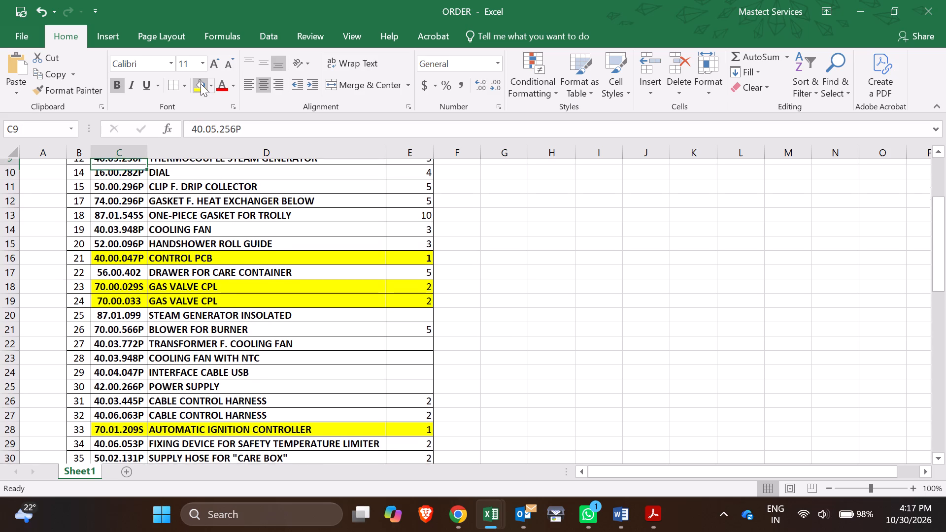
pyautogui.press('Up')
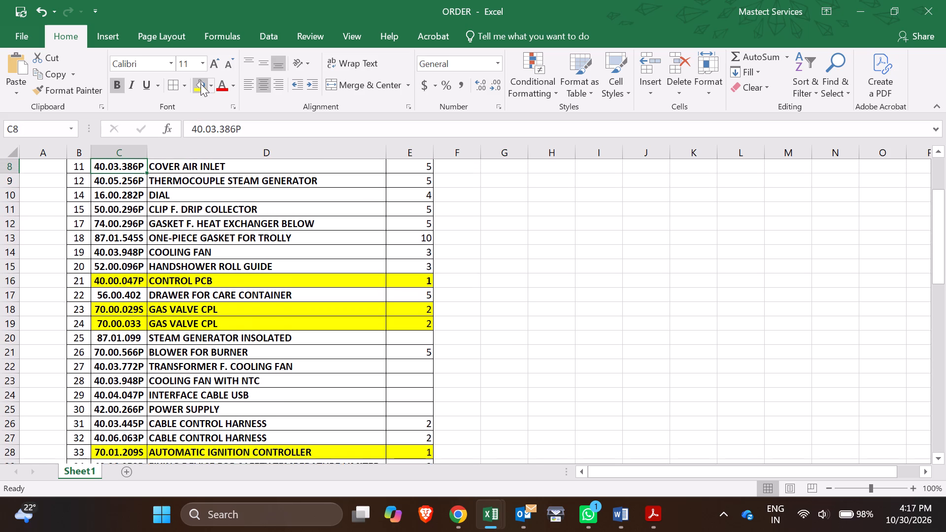
pyautogui.press('Up')
pyautogui.press('Up')
pyautogui.press('Up')
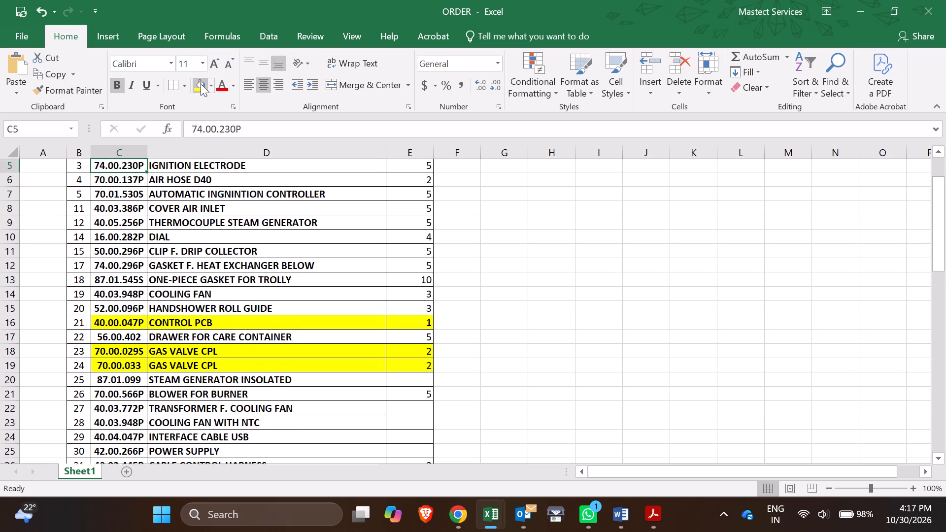
pyautogui.press('Right')
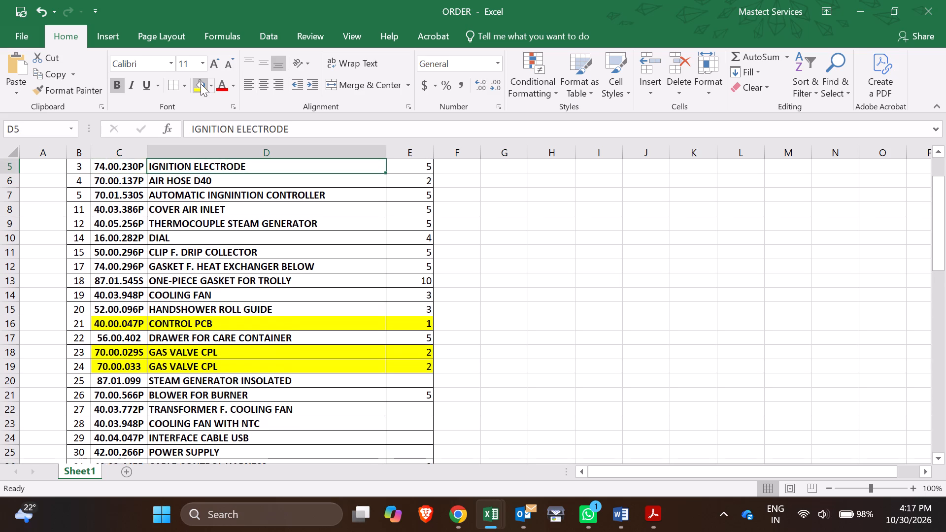
pyautogui.press('Down')
pyautogui.press('Left')
pyautogui.hotkey('shift', 'Right')
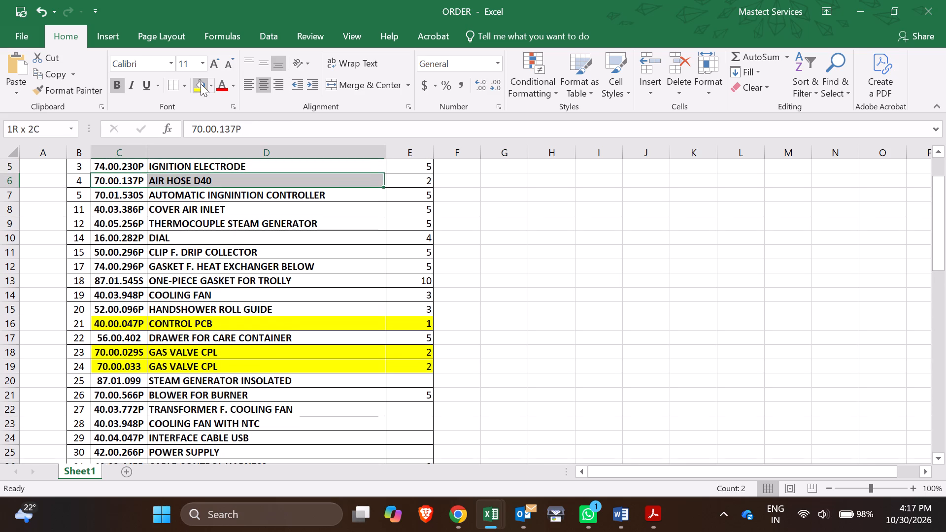
pyautogui.hotkey('shift', 'Right')
pyautogui.doubleClick(201, 84)
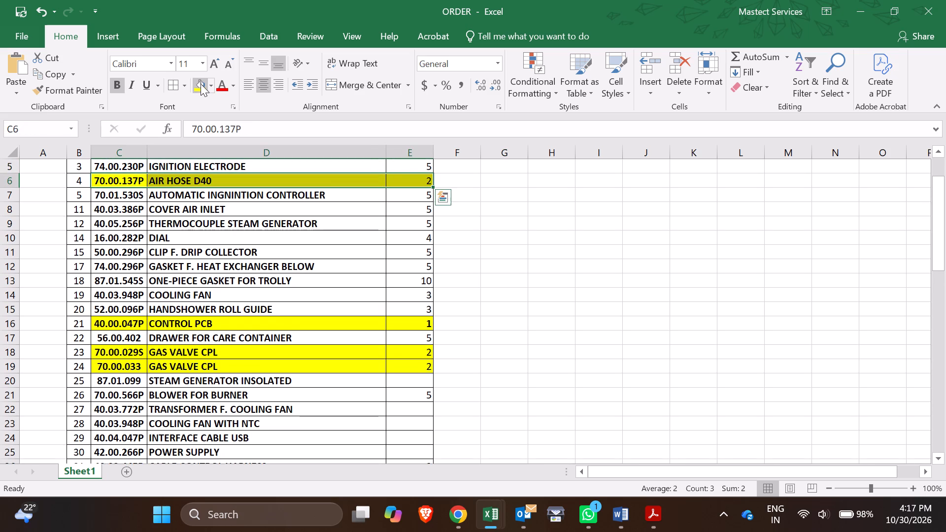
# Highlight the PUMP FOR CLEANING entry, ORDER cells C3 to E3, in yellow.
pyautogui.press('Up')
pyautogui.press('Up')
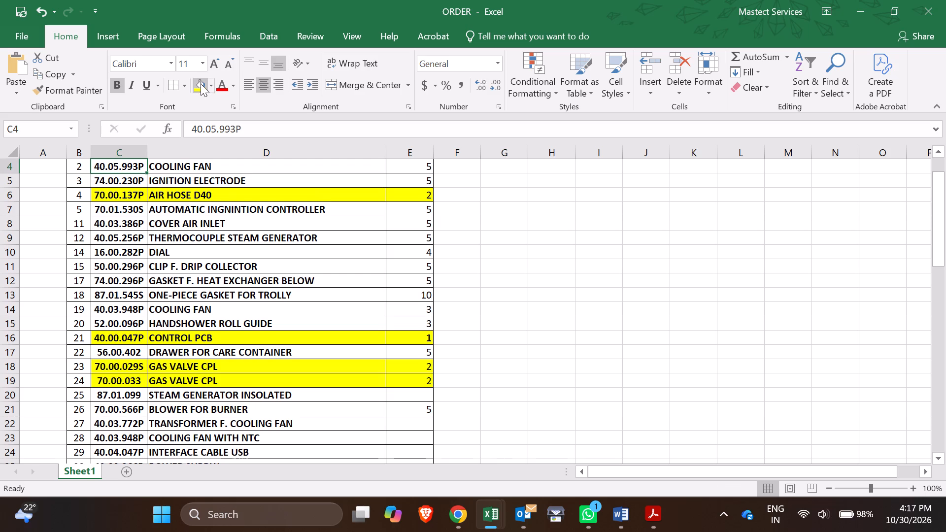
pyautogui.press('Up')
pyautogui.press('Up')
pyautogui.press('Down')
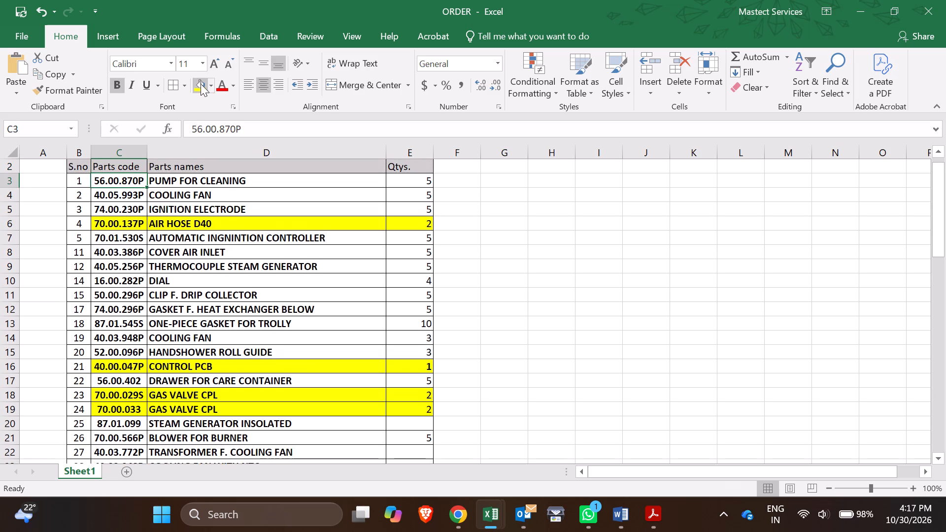
pyautogui.hotkey('shift', 'Right')
pyautogui.hotkey('shift', 'Right')
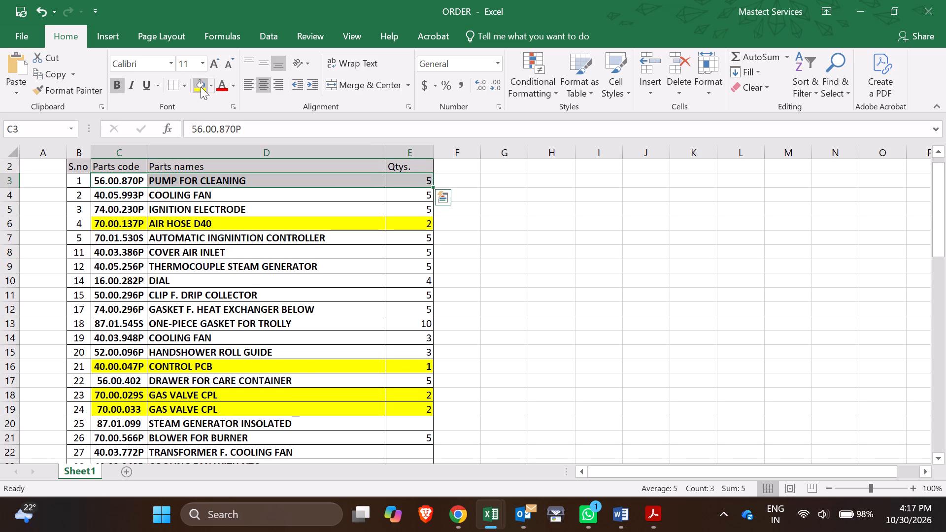
pyautogui.click(201, 87)
# Highlight the COOLING FAN and IGNITION ELECTRODE entries, ORDER cells C4 to E5, in yellow.
pyautogui.click(139, 193)
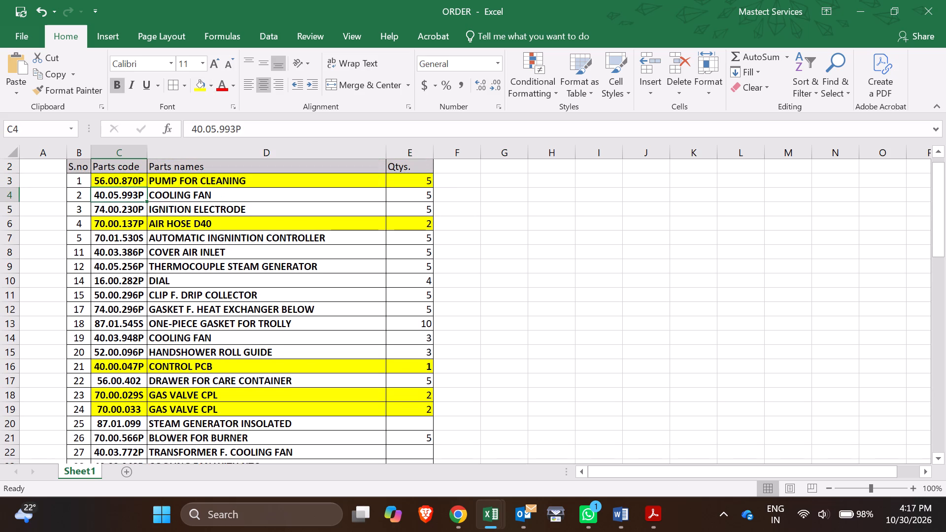
pyautogui.hotkey('shift', 'Right')
pyautogui.hotkey('shift', 'Right')
pyautogui.hotkey('shift', 'Down')
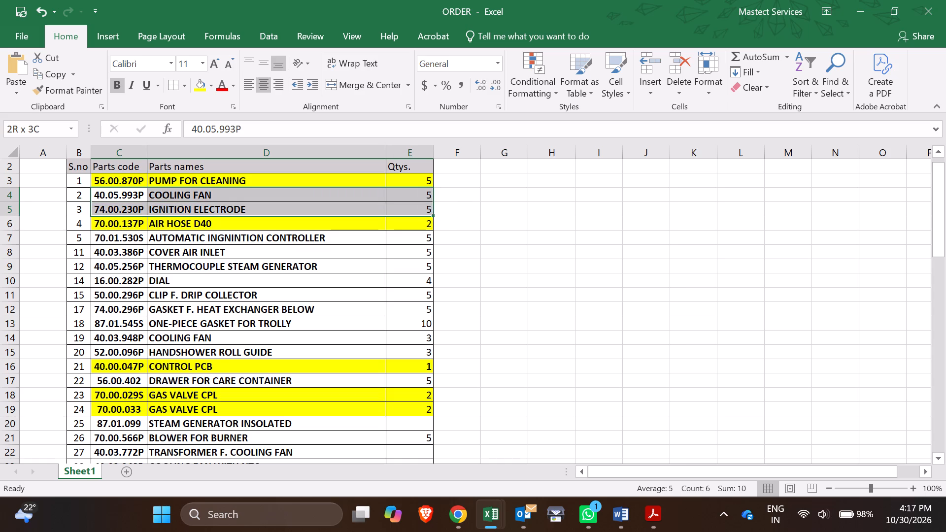
pyautogui.click(203, 84)
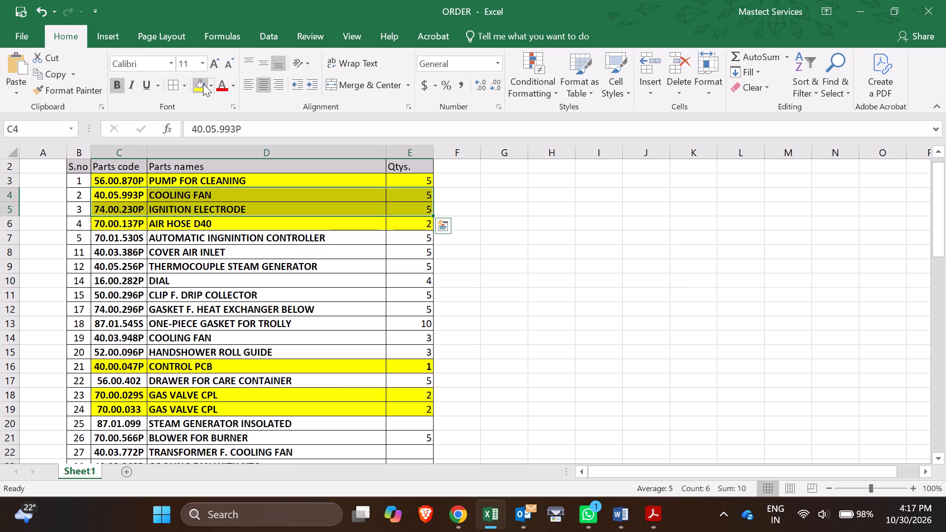
# Highlight the CLIP F. DRIP COLLECTOR entry, ORDER cells C11 to E11, in yellow.
pyautogui.click(87, 320)
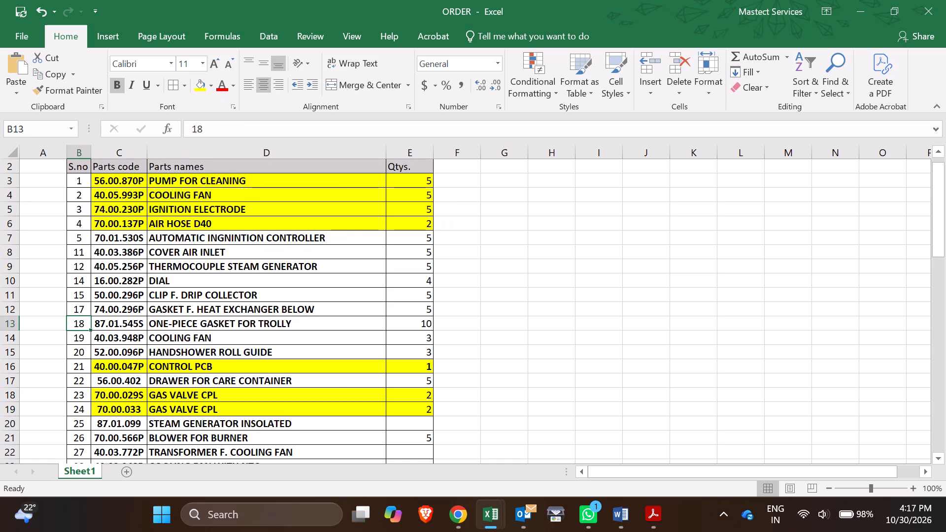
pyautogui.hscroll(2, 140, 295)
pyautogui.moveTo(140, 295); pyautogui.dragTo(404, 297)
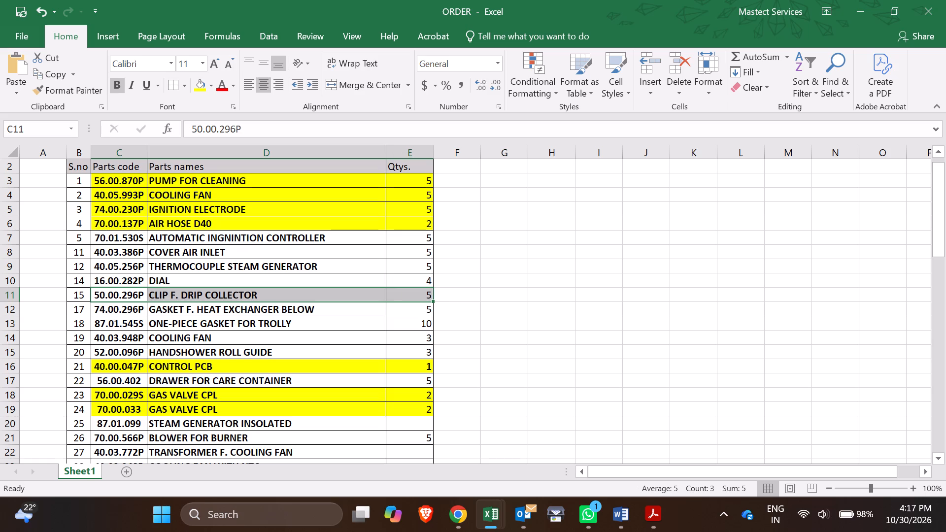
pyautogui.click(206, 82)
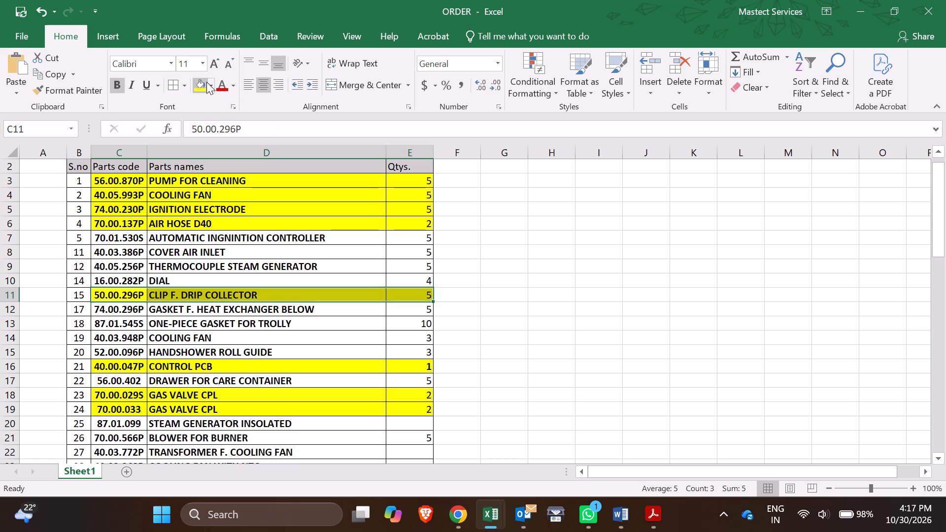
# Highlight the ONE-PIECE GASKET FOR TROLLY entry, ORDER cells C13 to E13, in yellow.
pyautogui.press('Down')
pyautogui.press('Down')
pyautogui.hotkey('shift', 'Right')
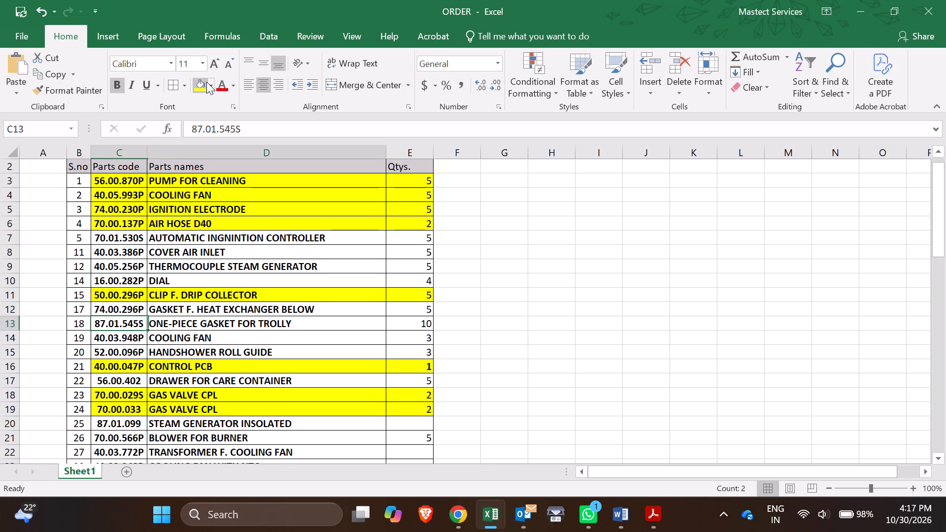
pyautogui.hotkey('shift', 'Right')
pyautogui.hotkey('shift', 'Right')
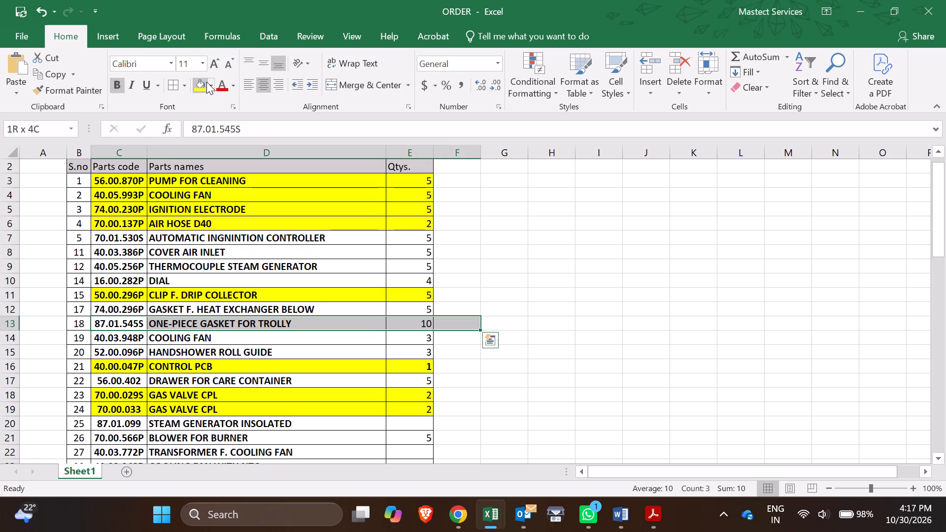
pyautogui.hotkey('shift', 'Left')
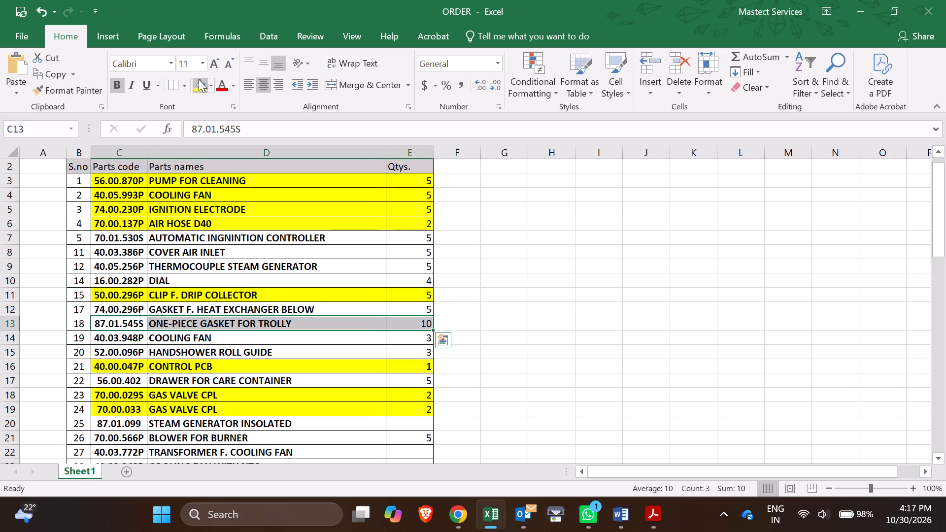
pyautogui.click(199, 79)
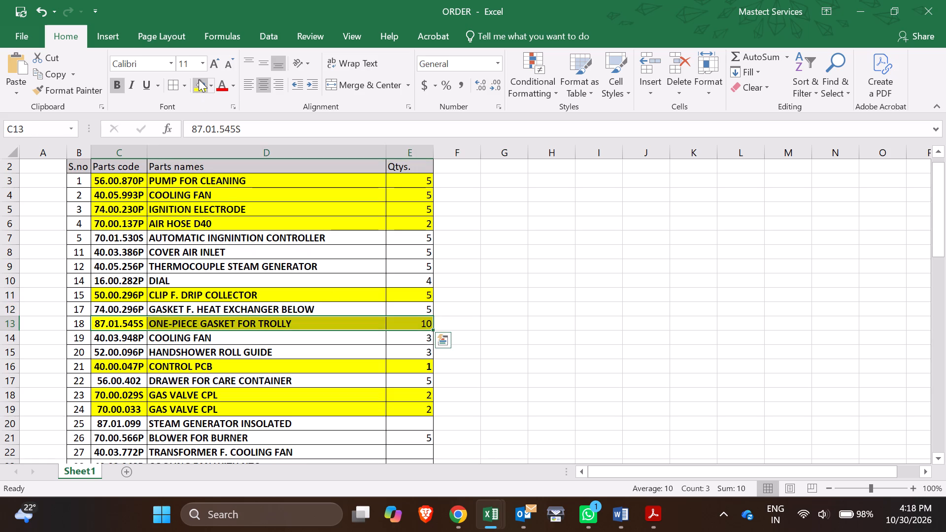
# Highlight the BLOWER FOR BURNER entry, ORDER cells C21 to E21, in yellow.
pyautogui.click(186, 272)
pyautogui.press('Down')
pyautogui.press('Down')
pyautogui.press('Down')
pyautogui.press('Down')
pyautogui.press('Down')
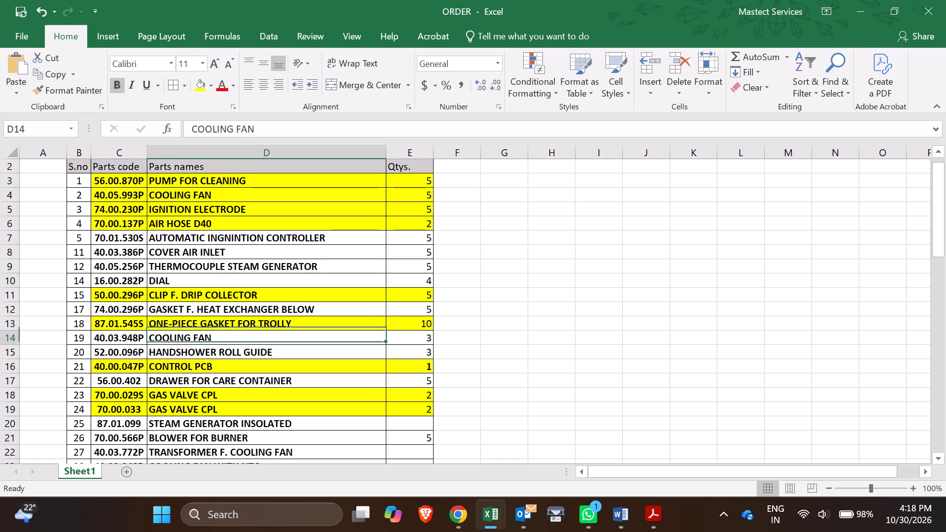
pyautogui.press('Down')
pyautogui.press('Down')
pyautogui.press('Down')
pyautogui.press('Down')
pyautogui.press('Down')
pyautogui.press('Down')
pyautogui.press('Down')
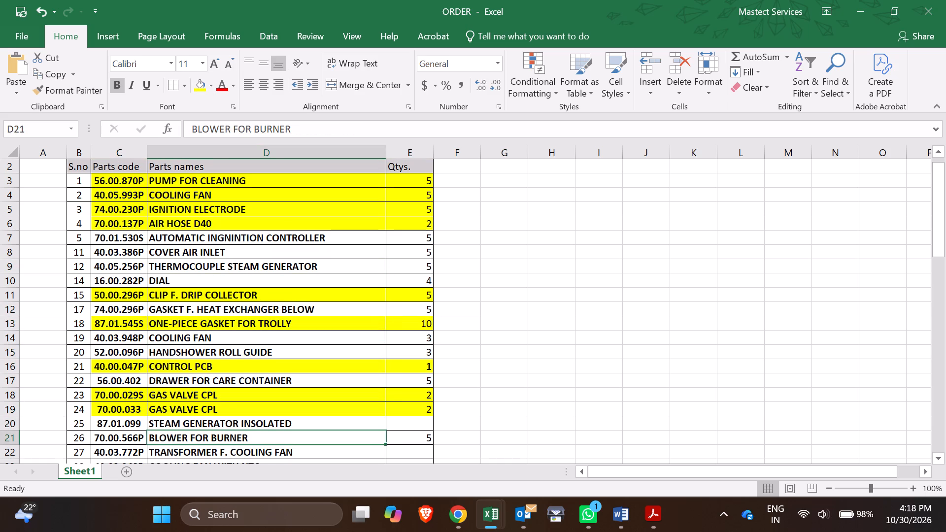
pyautogui.press('Left')
pyautogui.hotkey('shift', 'Right')
pyautogui.hotkey('shift', 'Right')
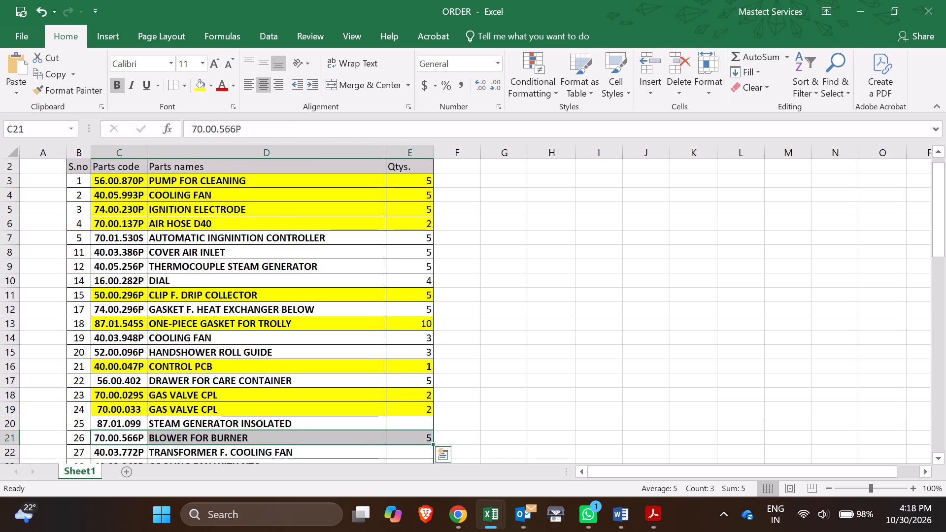
pyautogui.click(201, 86)
# Enter a quantity of 5 for TRANSFORMER F. COOLING FAN in ORDER cell E22.
pyautogui.press('Down')
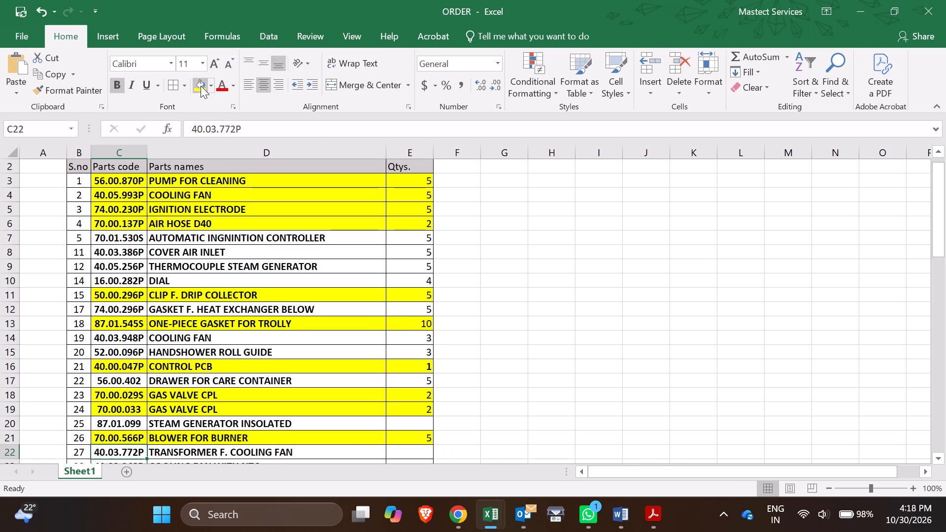
pyautogui.hotkey('shift', 'Right')
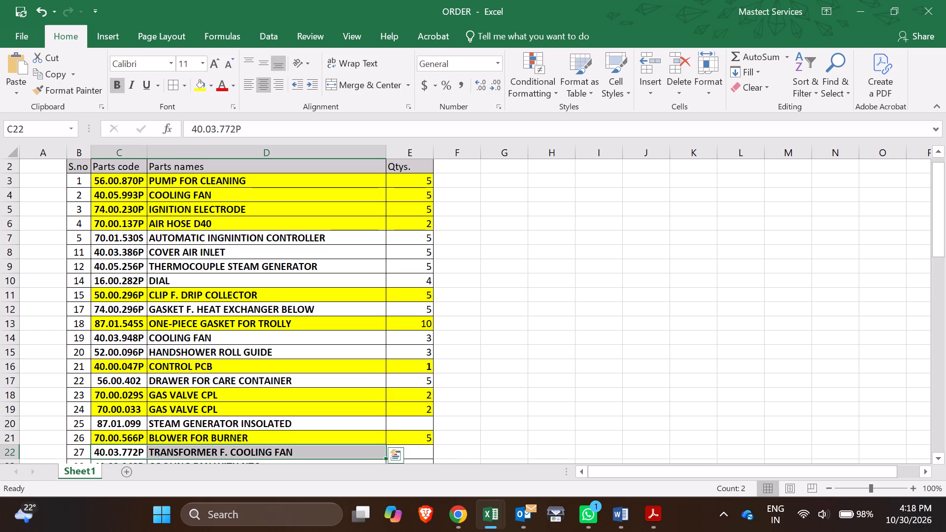
pyautogui.click(419, 452)
pyautogui.press('5')
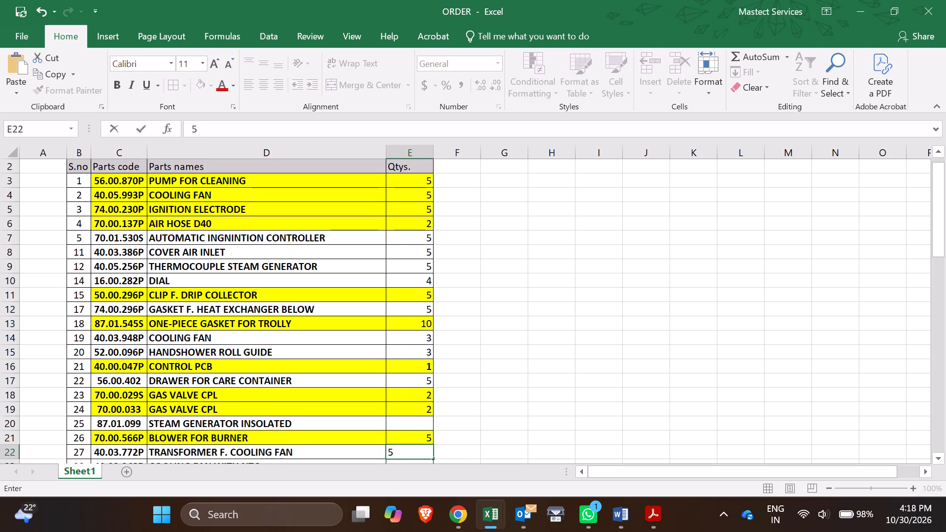
pyautogui.press('Down')
# Highlight the TRANSFORMER F. COOLING FAN entry, ORDER cells C22 to E22, in yellow.
pyautogui.press('Left')
pyautogui.press('Up')
pyautogui.press('Up')
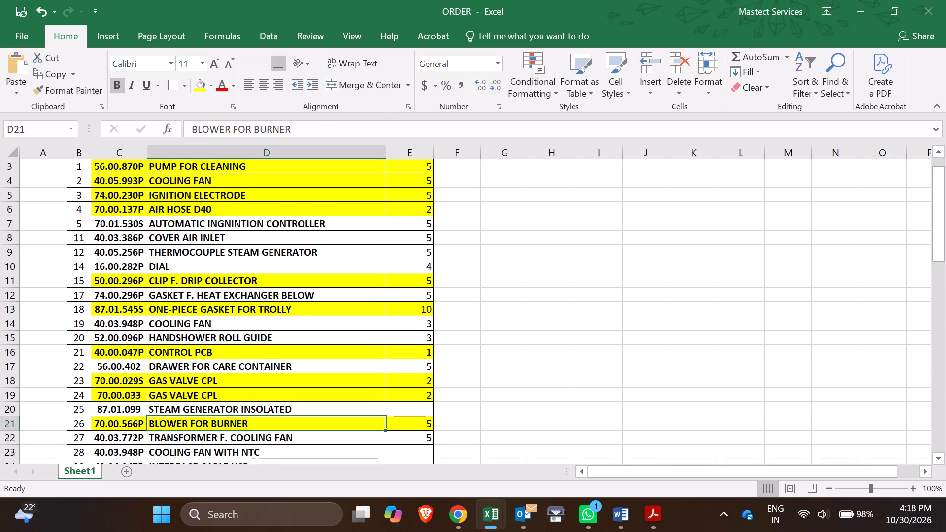
pyautogui.press('Down')
pyautogui.press('Left')
pyautogui.hotkey('shift', 'Right')
pyautogui.hotkey('shift', 'Right')
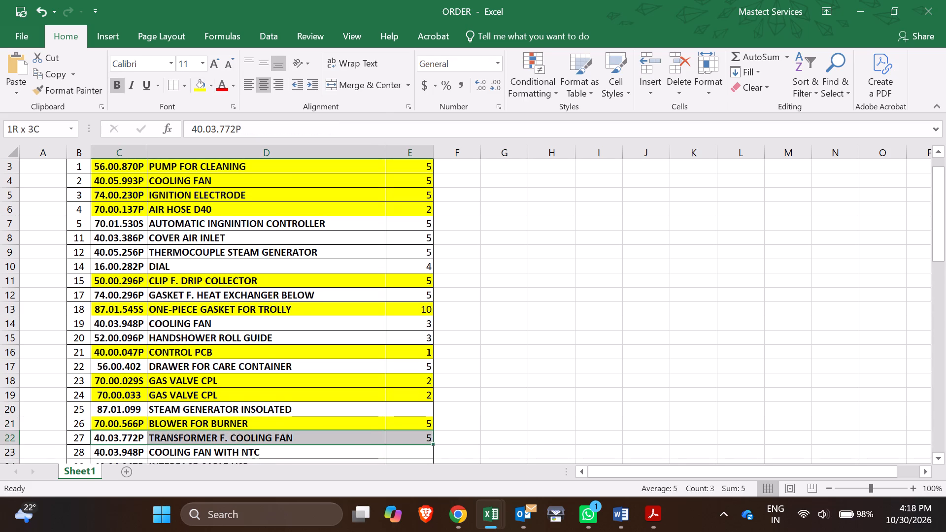
pyautogui.click(204, 87)
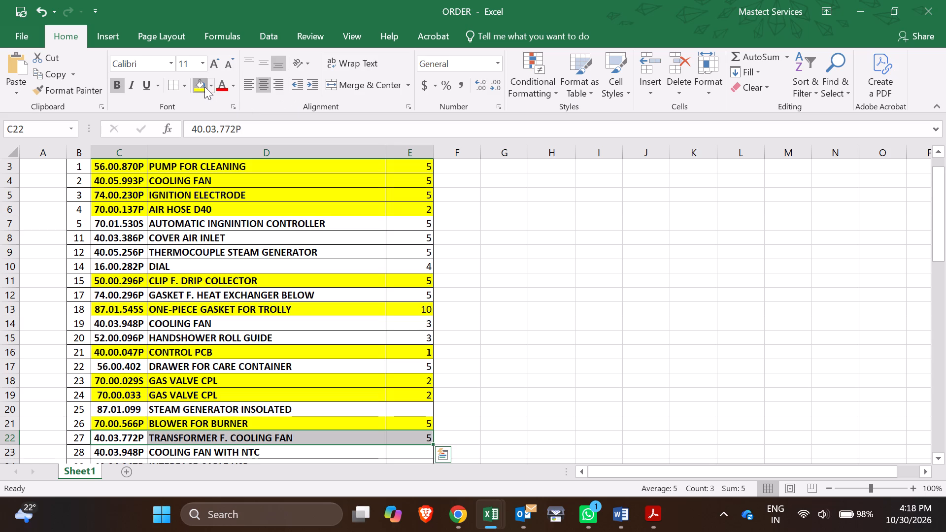
# Change the HALOGEN BULB quantity in ORDER cell E35 to 2 Packet.
pyautogui.click(196, 285)
pyautogui.scroll(-1, 191, 340)
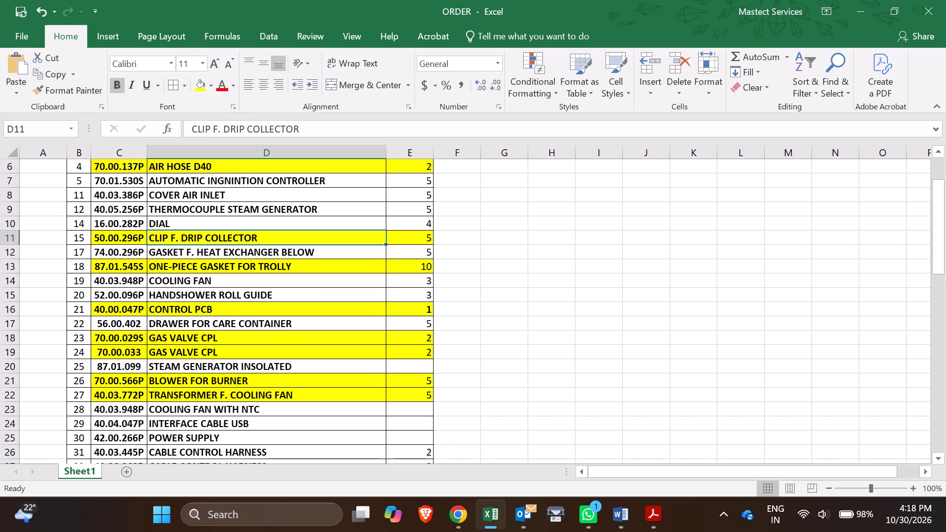
pyautogui.click(188, 399)
pyautogui.click(115, 408)
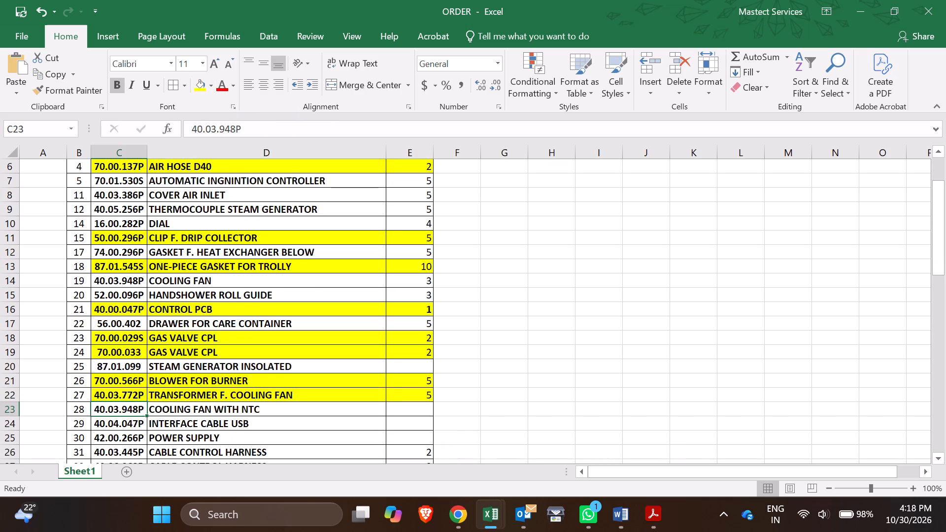
pyautogui.scroll(-2, 166, 438)
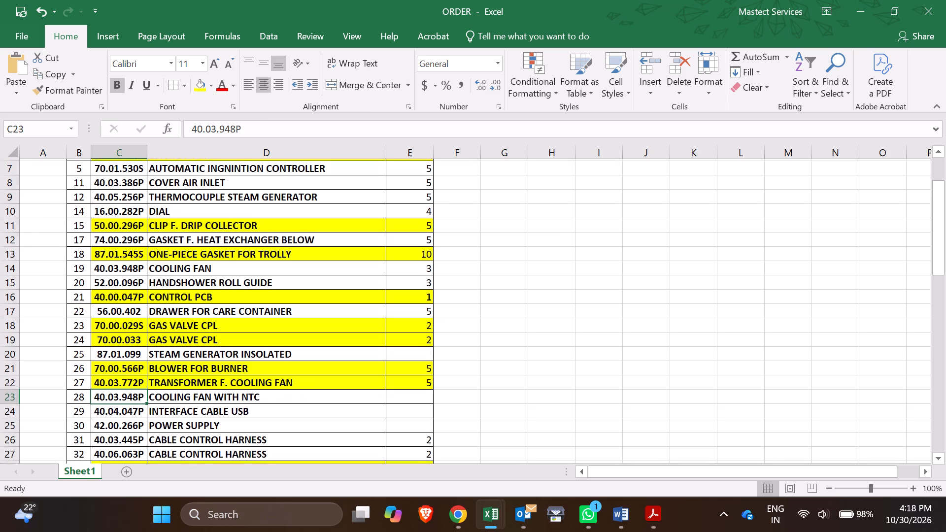
pyautogui.scroll(-2, 166, 438)
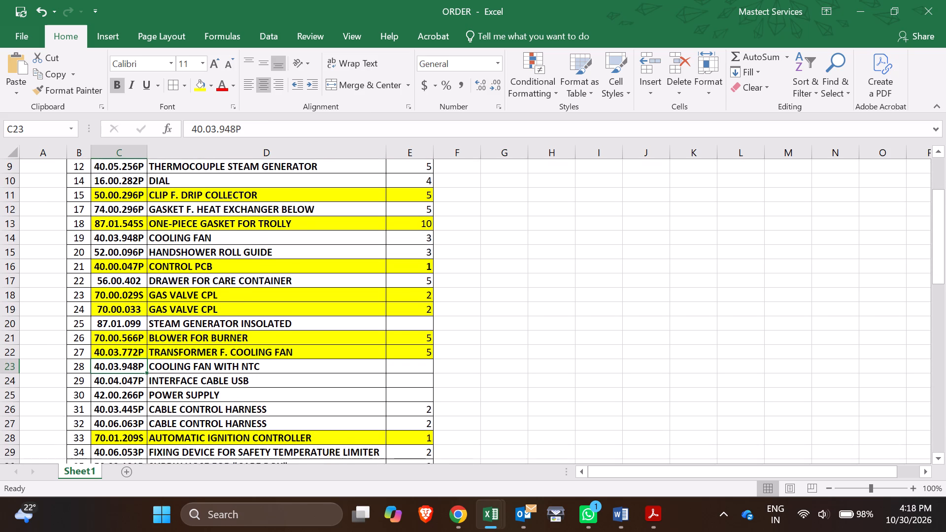
pyautogui.scroll(-1, 166, 438)
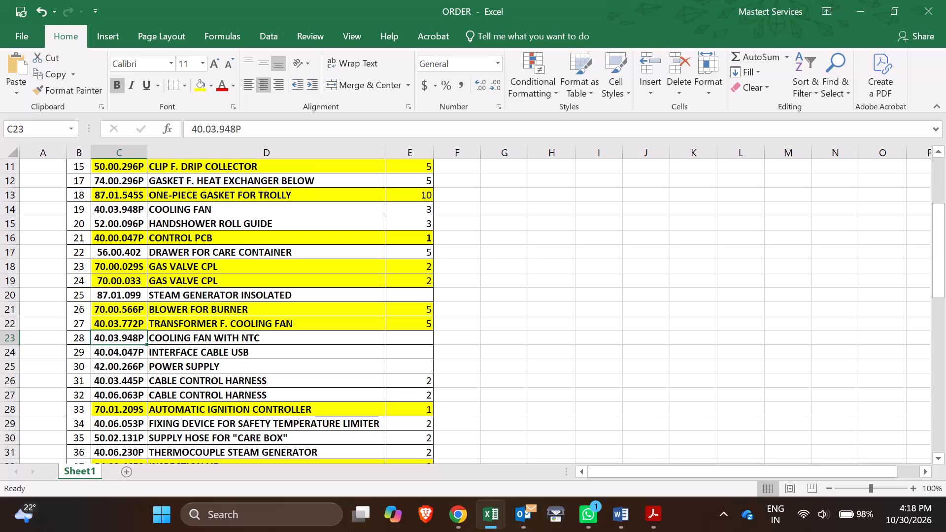
pyautogui.scroll(-2, 166, 438)
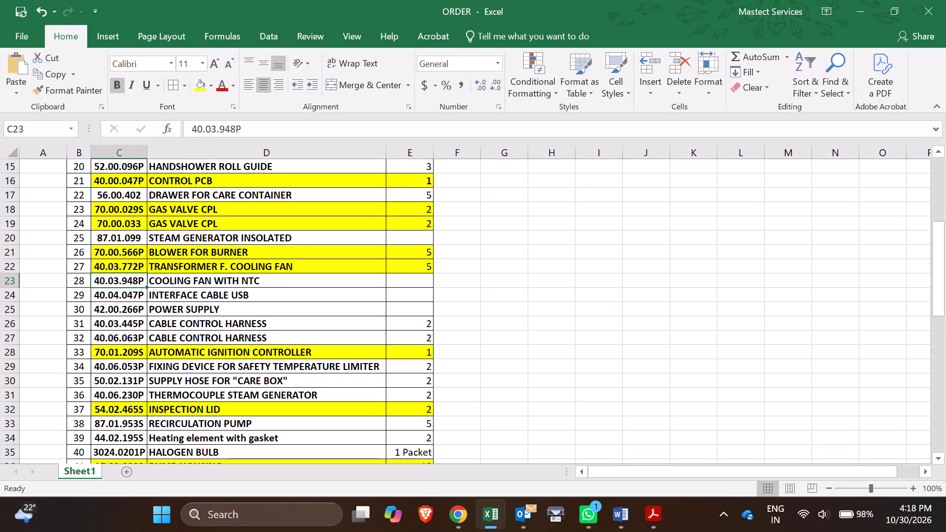
pyautogui.scroll(-1, 166, 438)
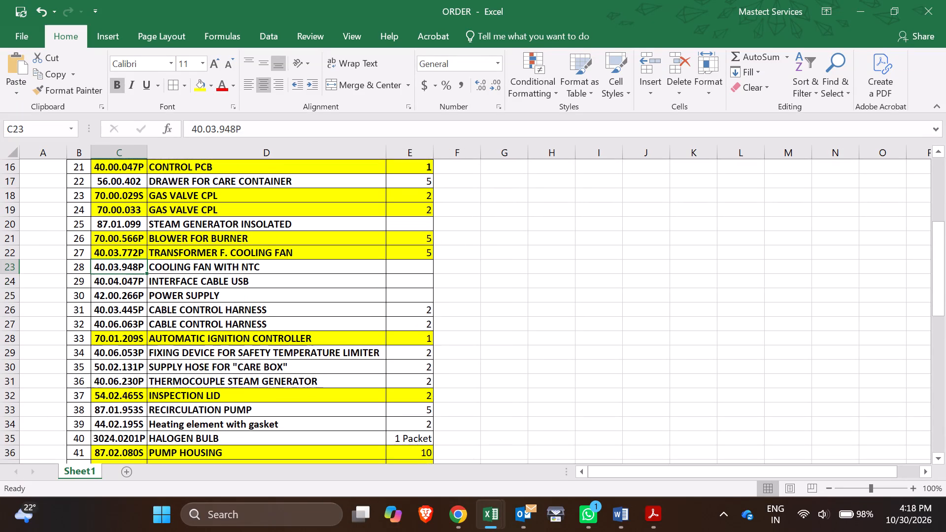
pyautogui.scroll(-2, 166, 438)
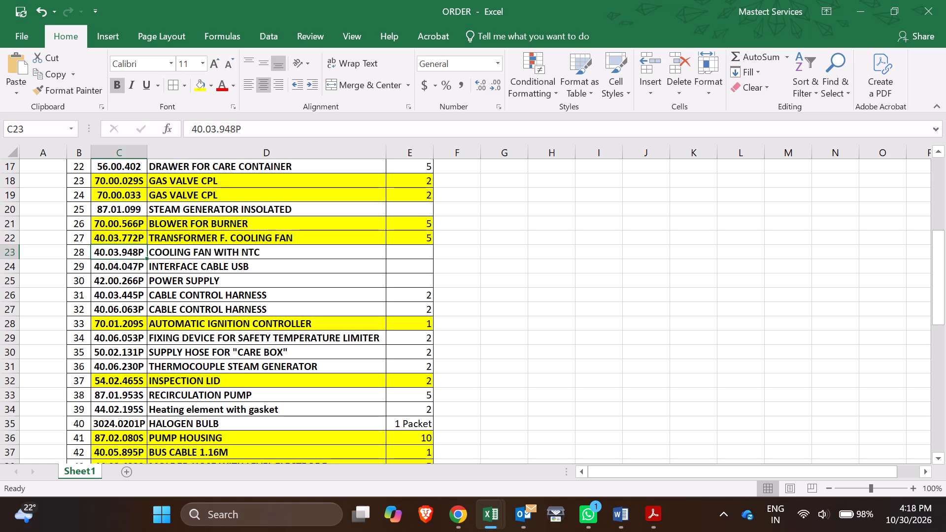
pyautogui.doubleClick(399, 420)
pyautogui.press('BackSpace')
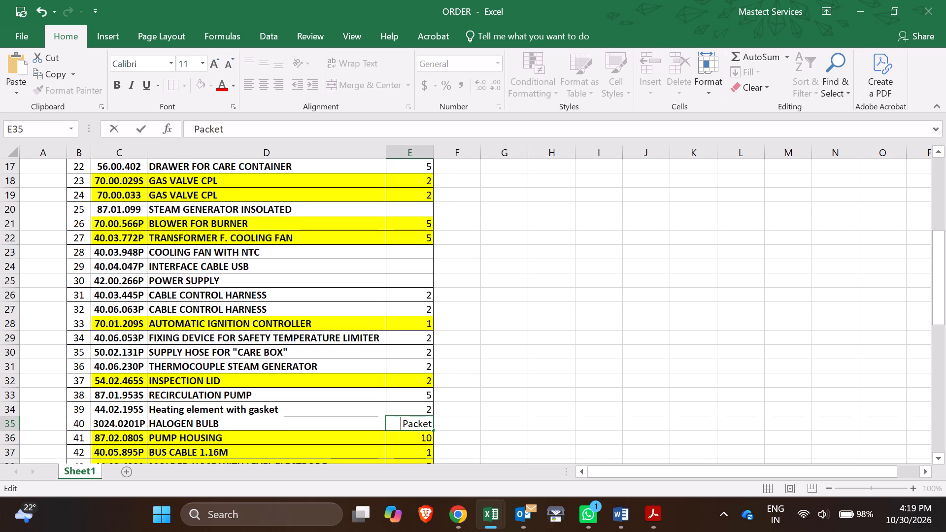
pyautogui.press('5')
pyautogui.press('BackSpace')
pyautogui.press('2')
pyautogui.press('Down')
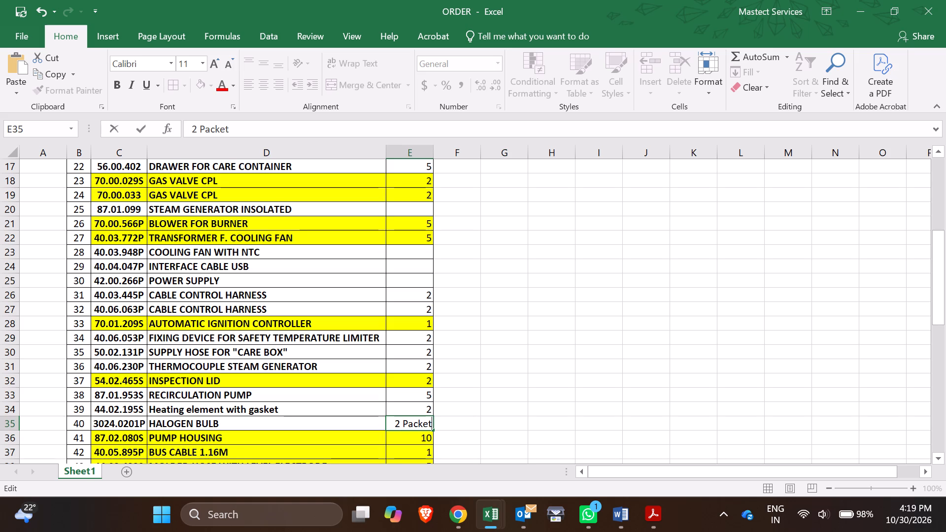
pyautogui.click(327, 424)
# Highlight the HEATING ELEMENT WITH GASKET entry, code 87.01.077, ORDER cells C41 to E41, in yellow.
pyautogui.press('Down')
pyautogui.press('Down')
pyautogui.press('Down')
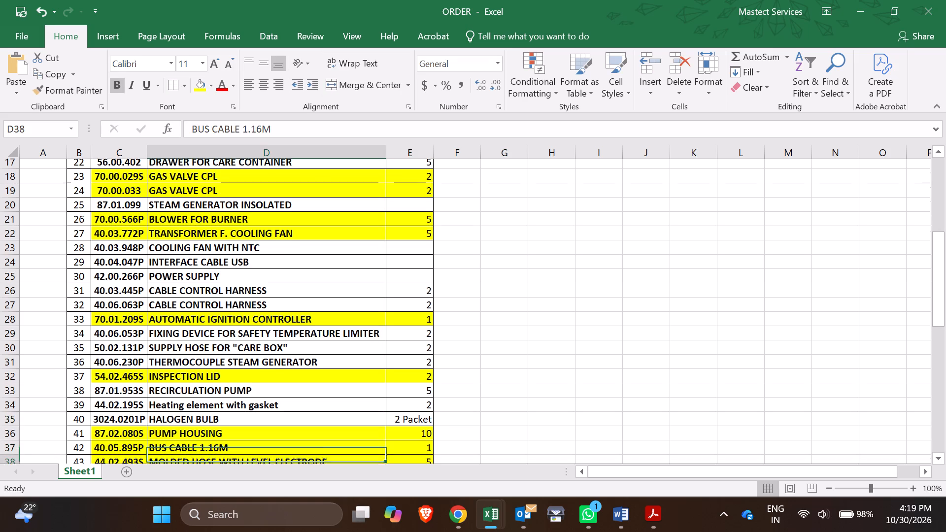
pyautogui.press('Down')
pyautogui.press('Down')
pyautogui.press('Down')
pyautogui.press('Down')
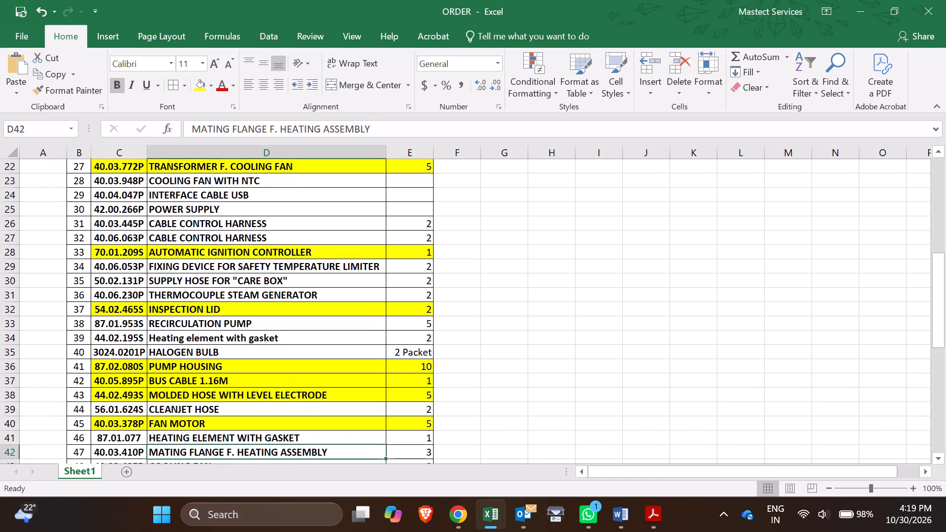
pyautogui.press('Down')
pyautogui.press('Down')
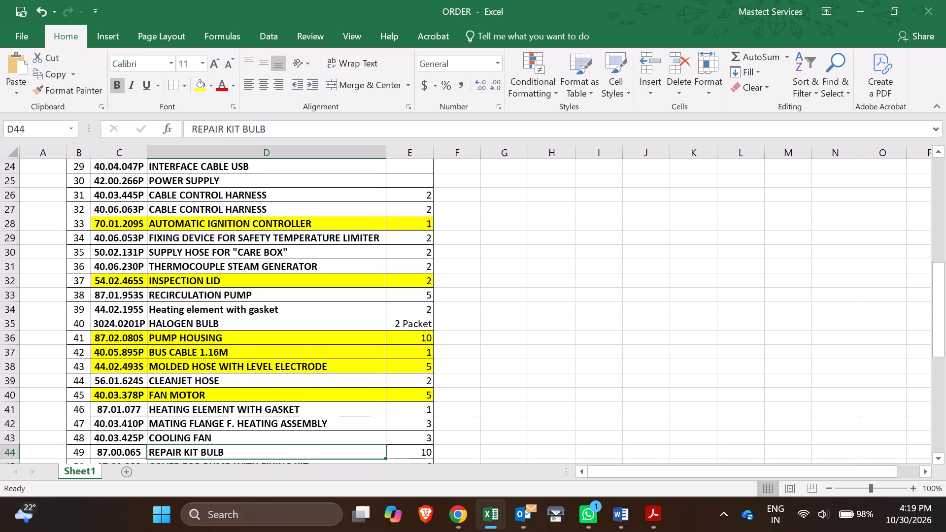
pyautogui.press('Down')
pyautogui.press('Down')
pyautogui.press('Down')
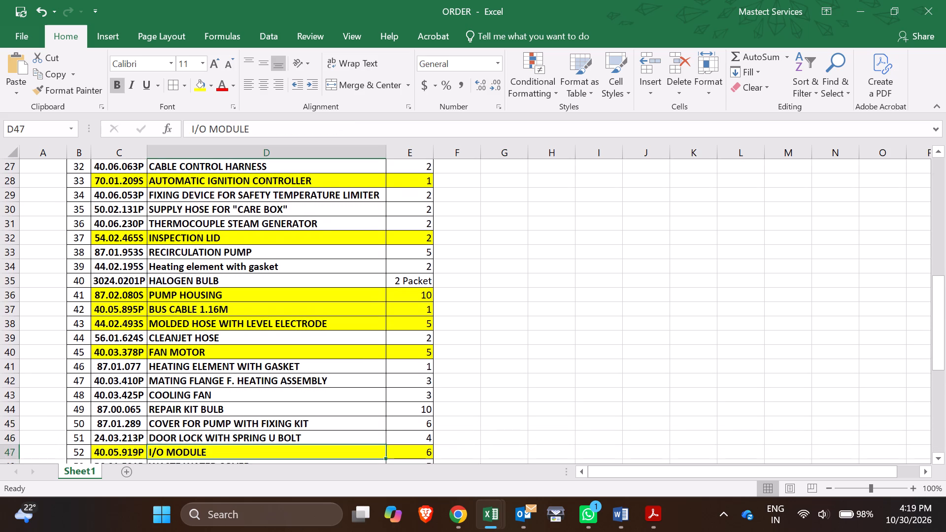
pyautogui.press('Up')
pyautogui.press('Up')
pyautogui.press('Up')
pyautogui.press('Up')
pyautogui.press('Up')
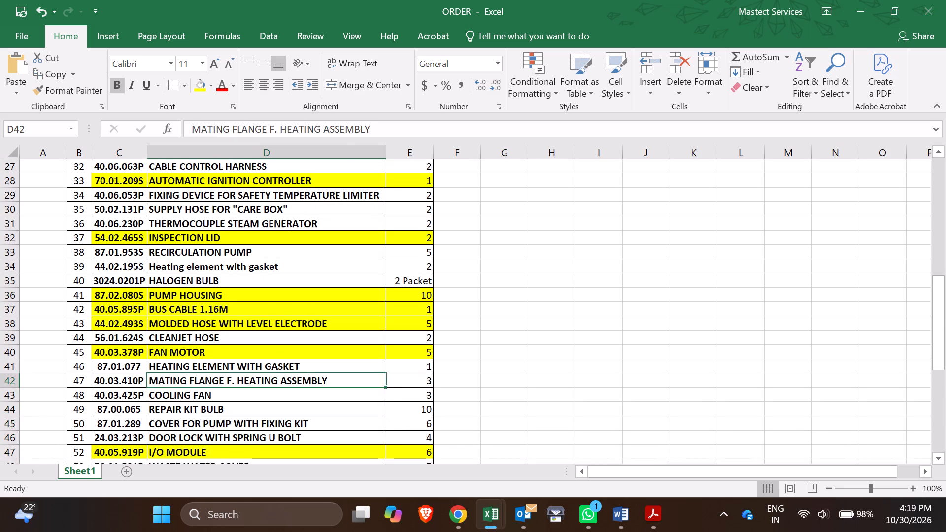
pyautogui.press('Up')
pyautogui.hotkey('shift', 'Left')
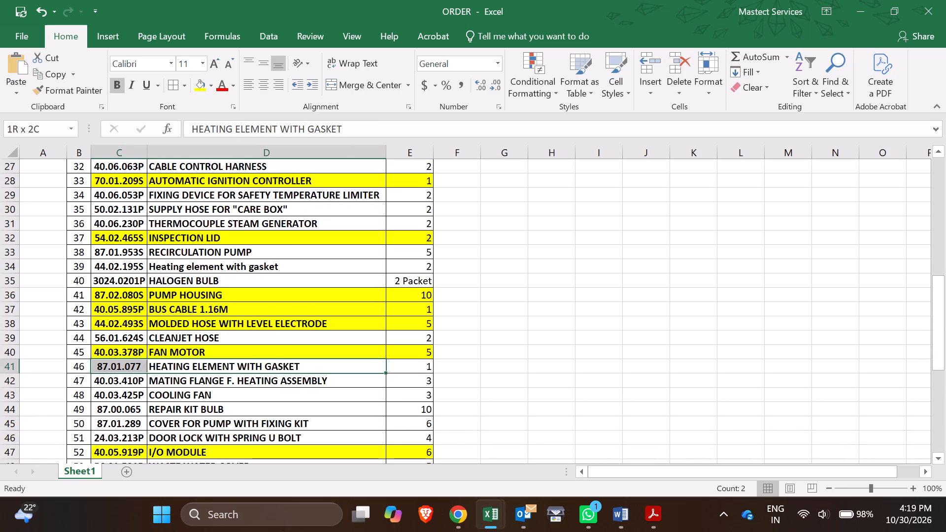
pyautogui.click(122, 366)
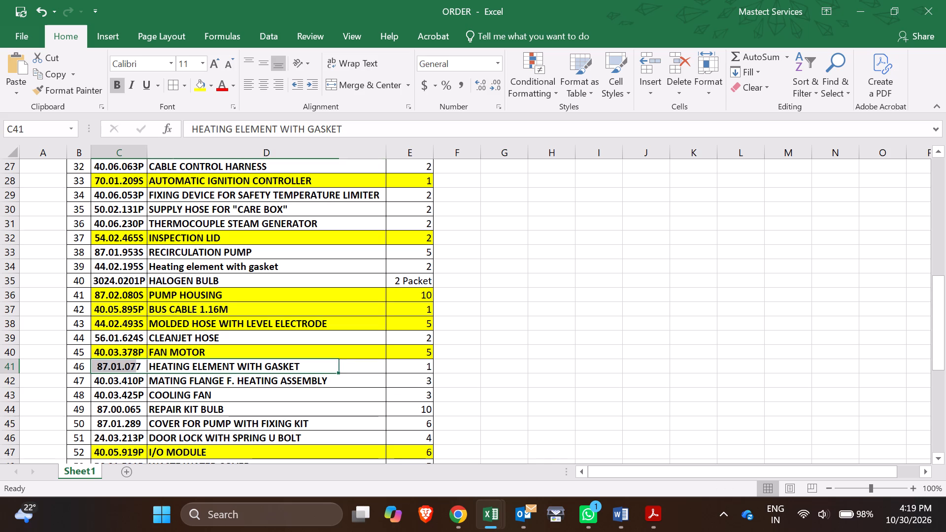
pyautogui.hotkey('shift', 'Right')
pyautogui.hotkey('shift', 'Right')
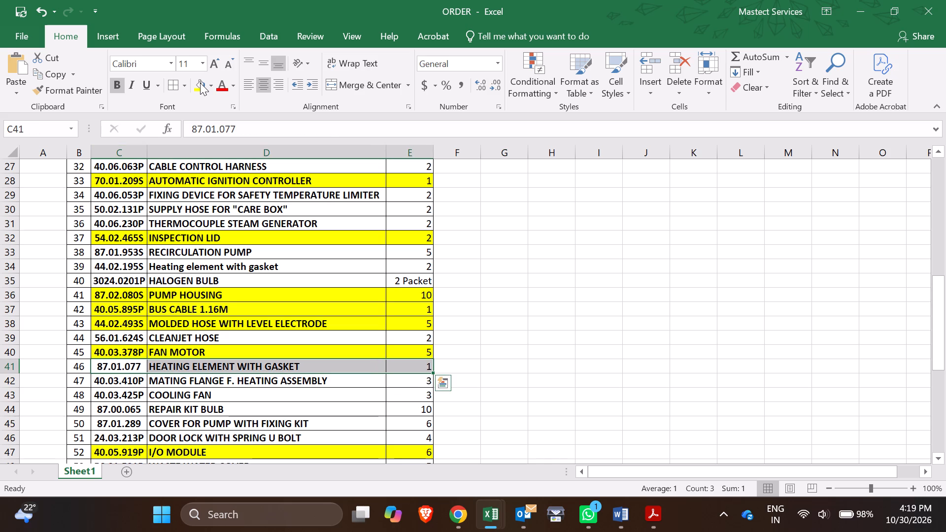
pyautogui.click(200, 83)
# Highlight the MOTOR CONTROL FOR FAN MOTOR entry, ORDER cells C53 to E53, in yellow.
pyautogui.press('Down')
pyautogui.press('Down')
pyautogui.press('Down')
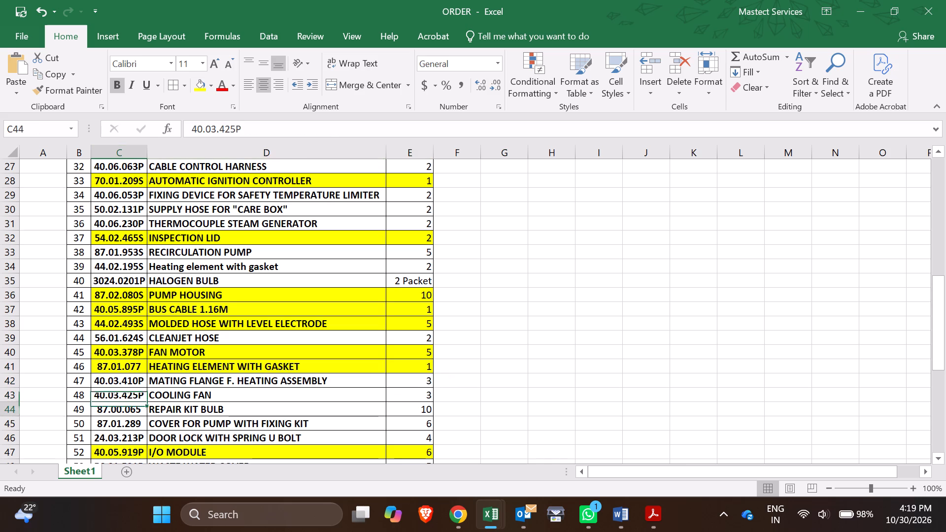
pyautogui.press('Down')
pyautogui.press('Down')
pyautogui.press('Down')
pyautogui.press('Down')
pyautogui.press('Down')
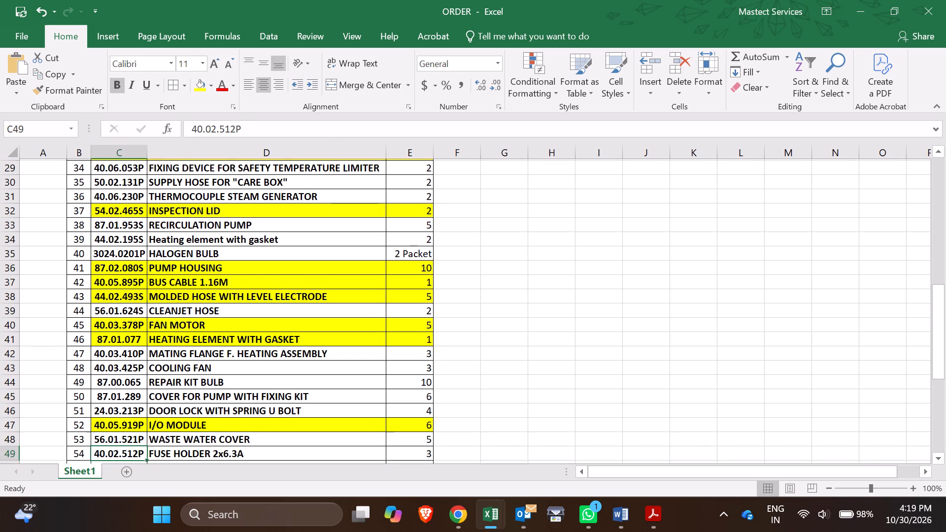
pyautogui.press('Down')
pyautogui.press('Up')
pyautogui.press('Down')
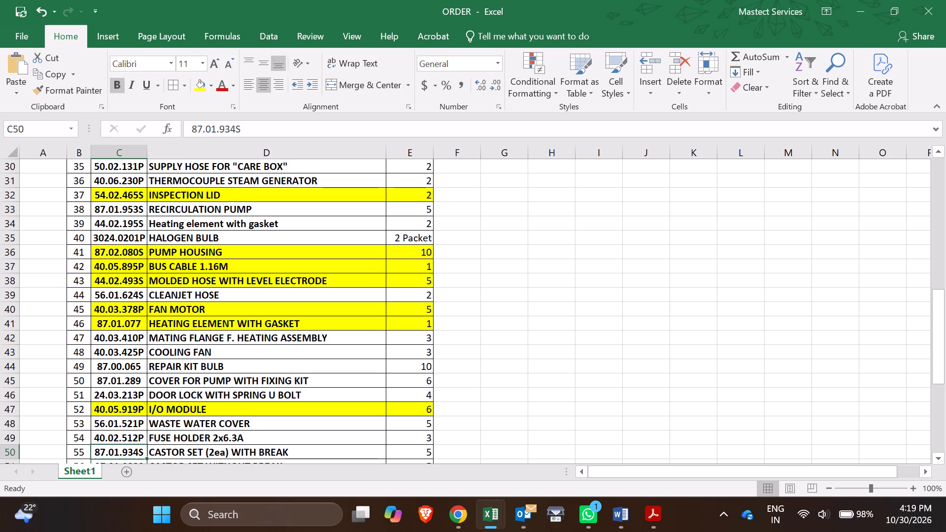
pyautogui.press('Up')
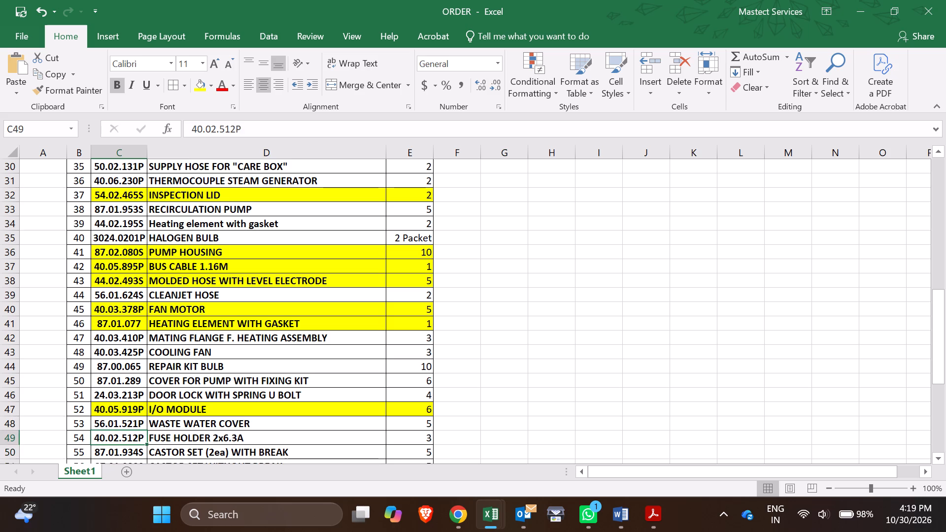
pyautogui.press('Down')
pyautogui.press('Down')
pyautogui.press('Down')
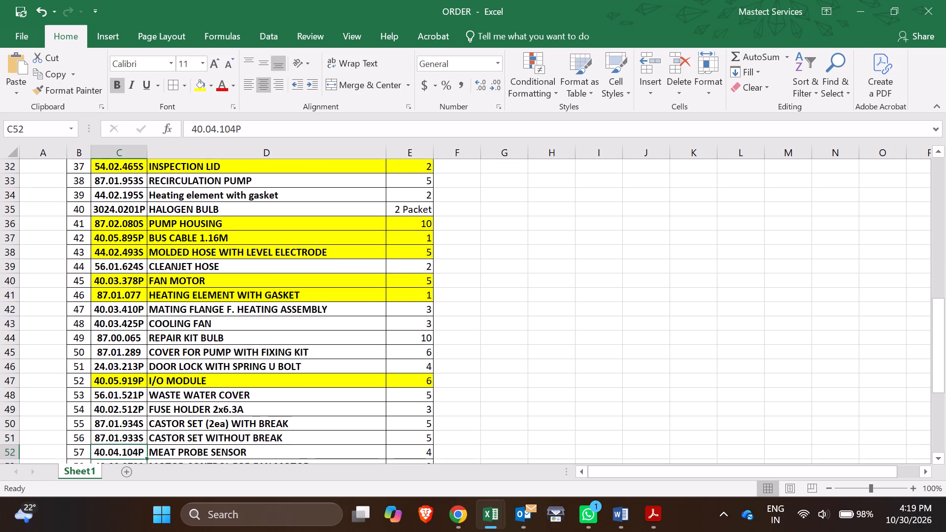
pyautogui.press('Down')
pyautogui.press('Up')
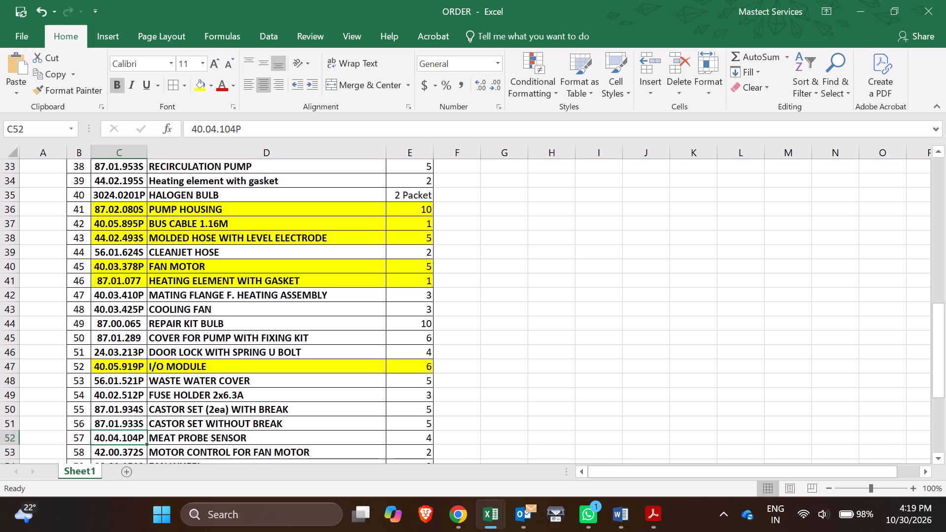
pyautogui.press('Down')
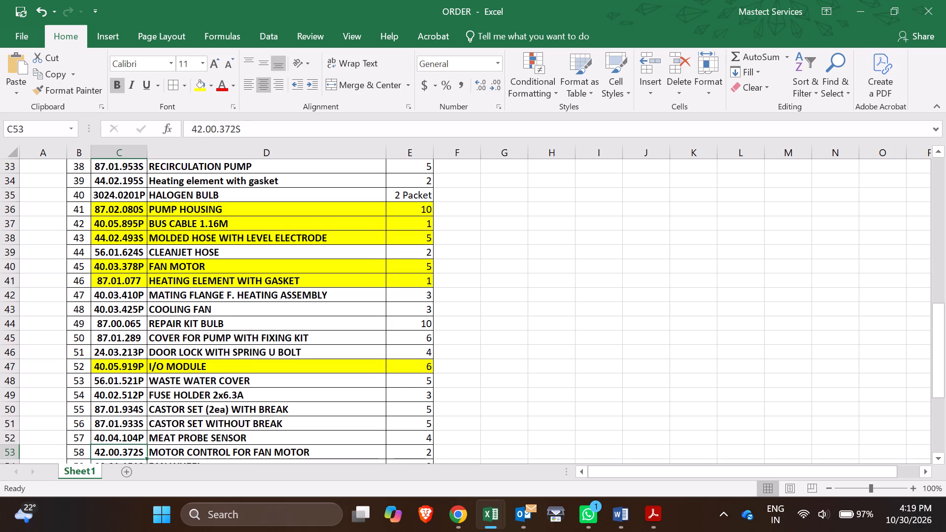
pyautogui.hotkey('shift', 'Right')
pyautogui.hotkey('shift', 'Right')
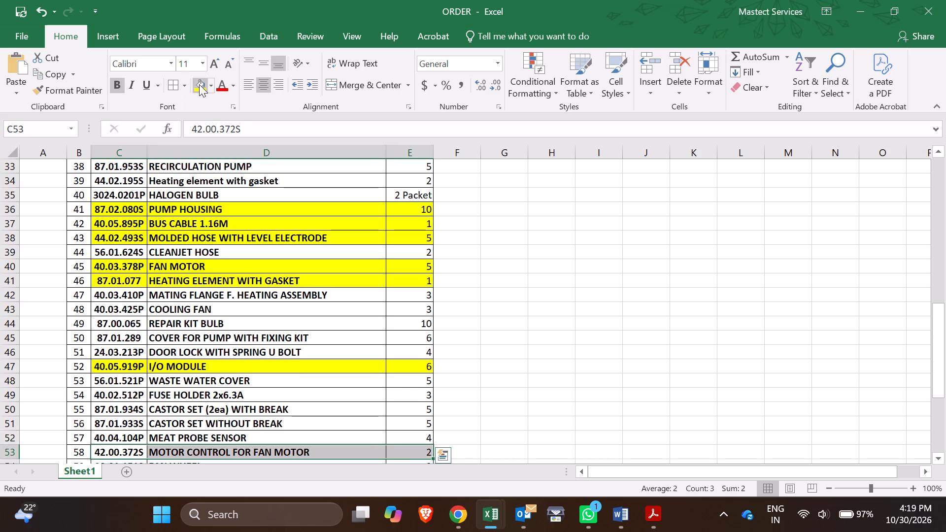
pyautogui.click(199, 84)
# Highlight the hot air ignition electrode entry, code 74.00.034S, ORDER cells C56 to E56, in yellow.
pyautogui.press('Down')
pyautogui.press('Down')
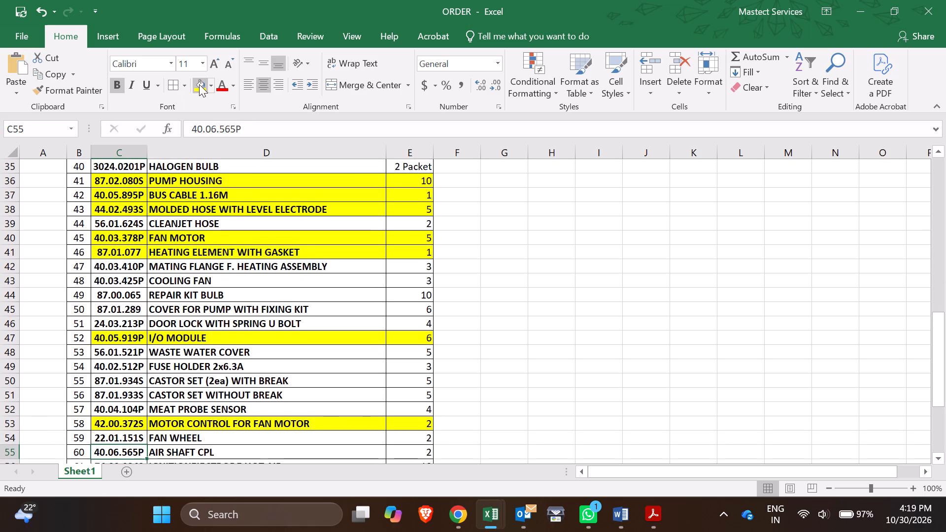
pyautogui.press('Down')
pyautogui.press('Down')
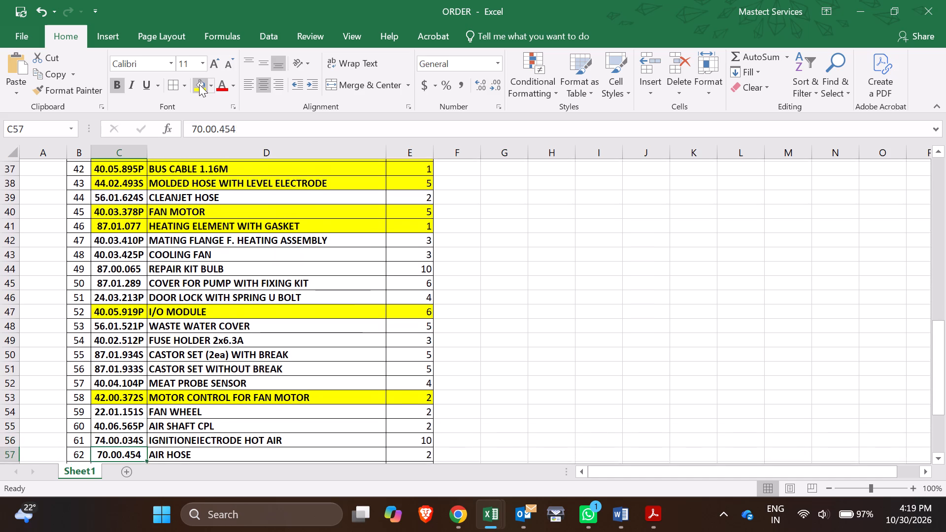
pyautogui.press('Up')
pyautogui.hotkey('shift', 'Right')
pyautogui.hotkey('shift', 'Right')
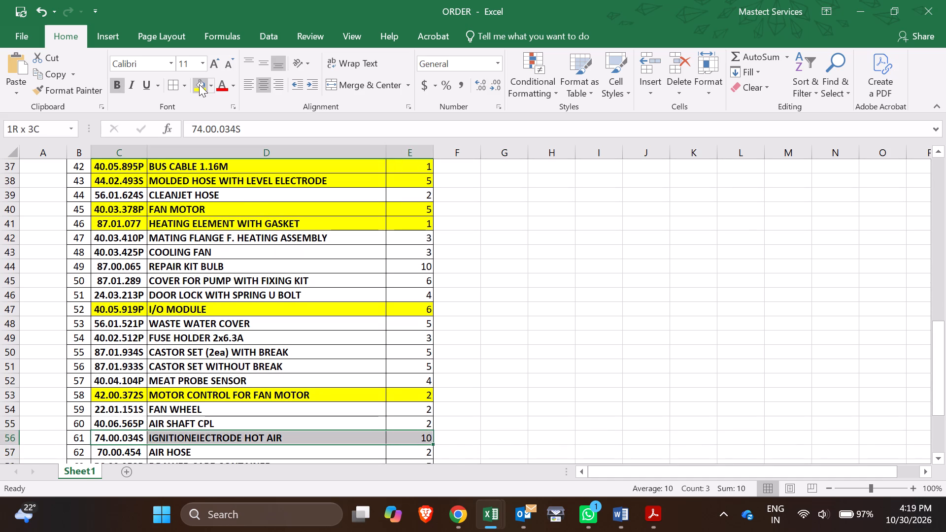
pyautogui.click(191, 91)
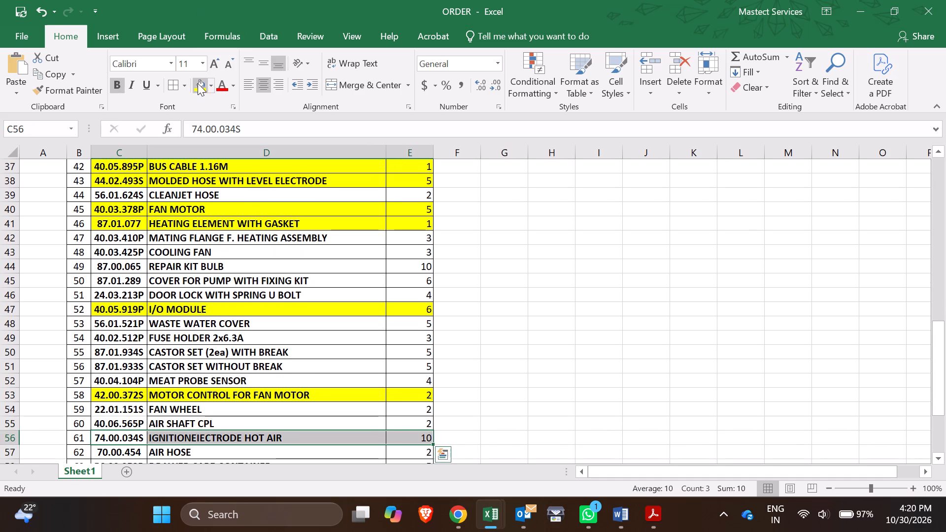
pyautogui.click(198, 83)
# Highlight the AIR HOSE entry, code 70.00.454, ORDER cells C57 to E57, in yellow.
pyautogui.press('Down')
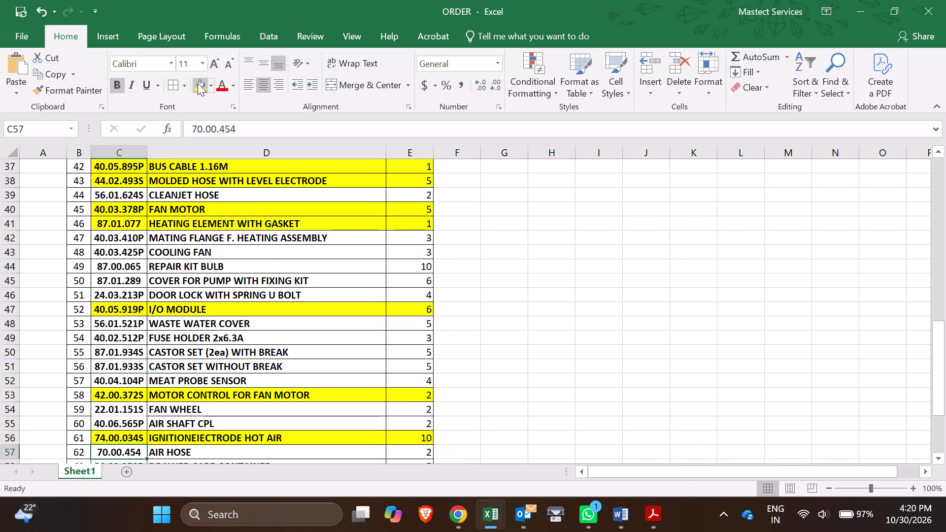
pyautogui.hotkey('shift', 'Right')
pyautogui.hotkey('shift', 'Right')
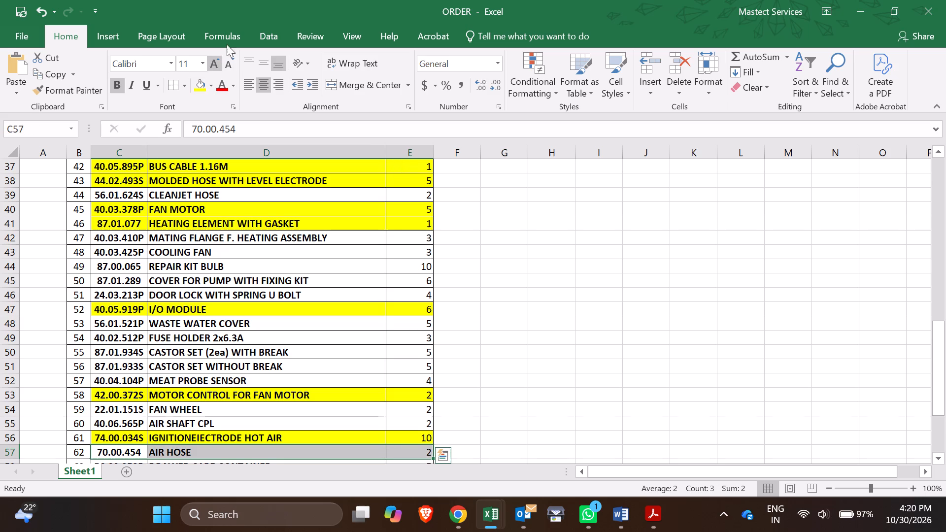
pyautogui.click(195, 90)
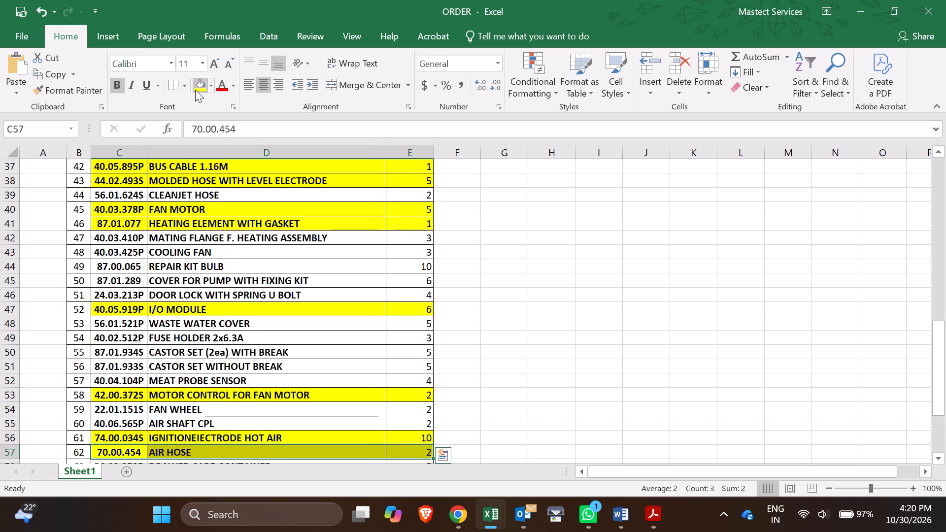
# Highlight the DRAWER CARE CONTAINER entry, code 56.00.952P, ORDER cells C58 to E58, in yellow.
pyautogui.press('Down')
pyautogui.press('Down')
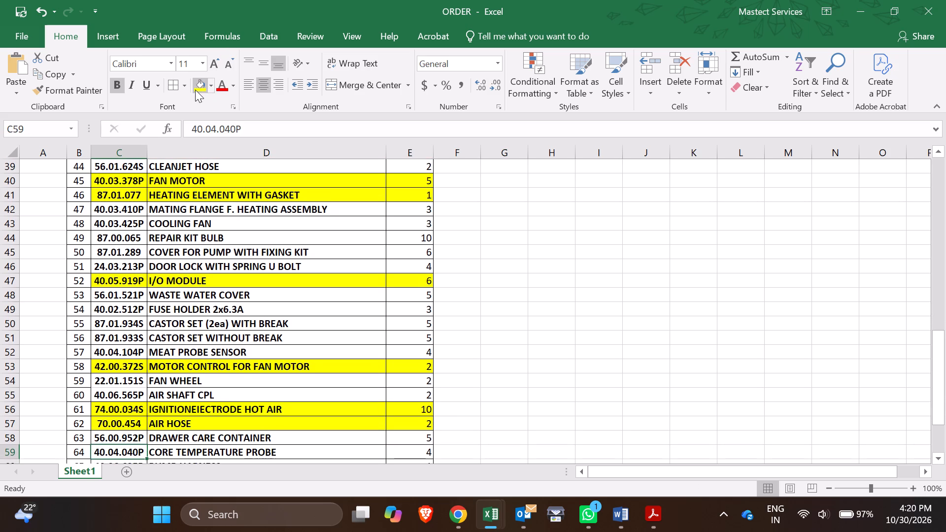
pyautogui.press('Up')
pyautogui.hotkey('shift', 'Right')
pyautogui.hotkey('shift', 'Right')
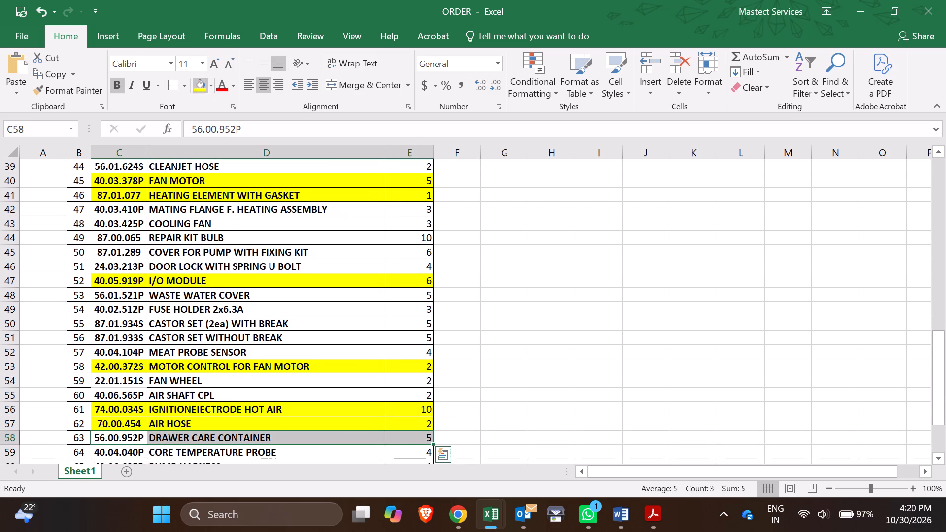
pyautogui.click(197, 92)
# Highlight the CORE TEMPERATURE PROBE entry, code 40.04.040P, ORDER cells C59 to E59, in yellow.
pyautogui.press('Down')
pyautogui.press('Down')
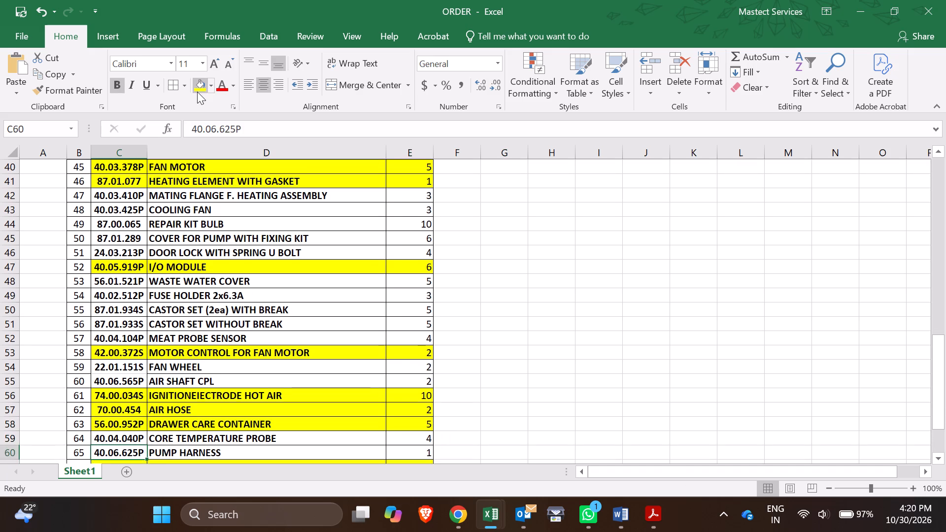
pyautogui.press('Up')
pyautogui.hotkey('shift', 'Right')
pyautogui.hotkey('shift', 'Right')
pyautogui.click(197, 92)
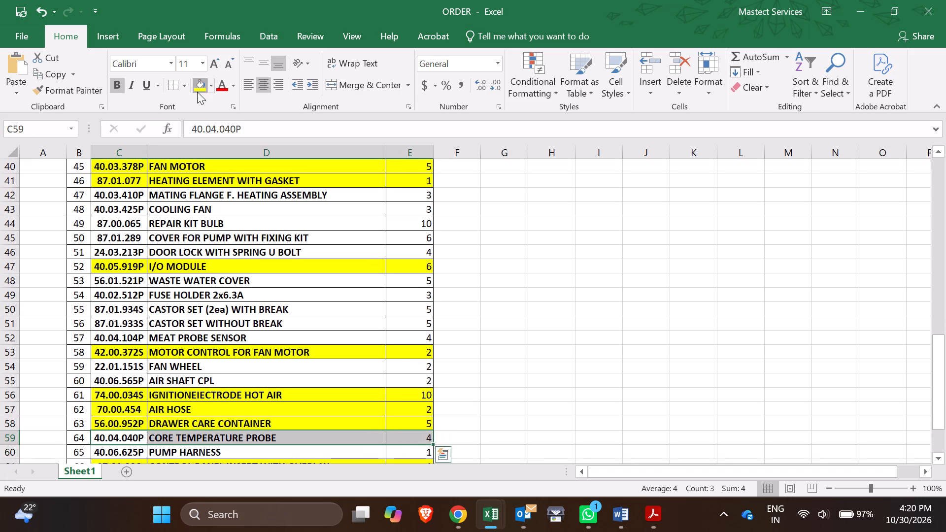
# Highlight the PUMP HARNESS entry, code 40.06.625P, ORDER cells C60 to E60, in yellow.
pyautogui.press('Down')
pyautogui.hotkey('shift', 'Right')
pyautogui.hotkey('shift', 'Right')
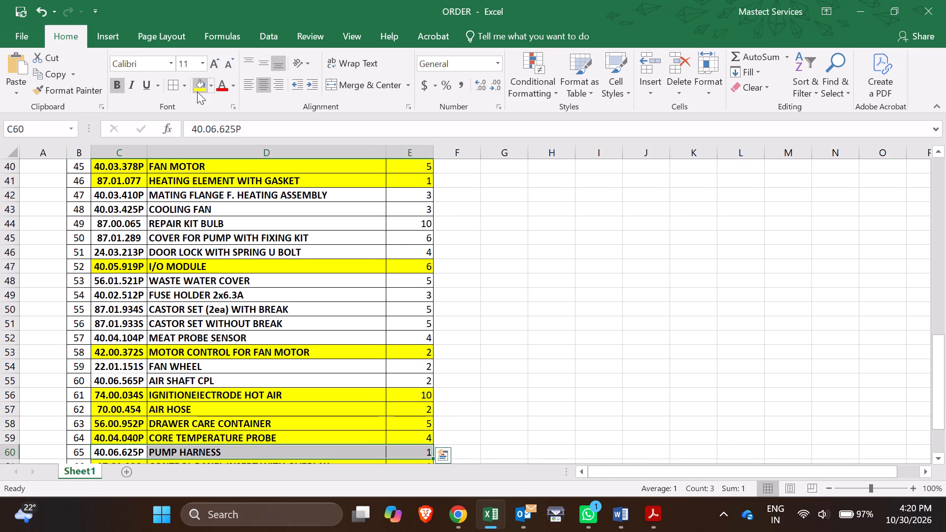
pyautogui.click(197, 92)
# Highlight the FAN WHEEL entry, code 22.01.151S, ORDER cells C54 to E54, in yellow.
pyautogui.press('Down')
pyautogui.press('Down')
pyautogui.press('Down')
pyautogui.press('Down')
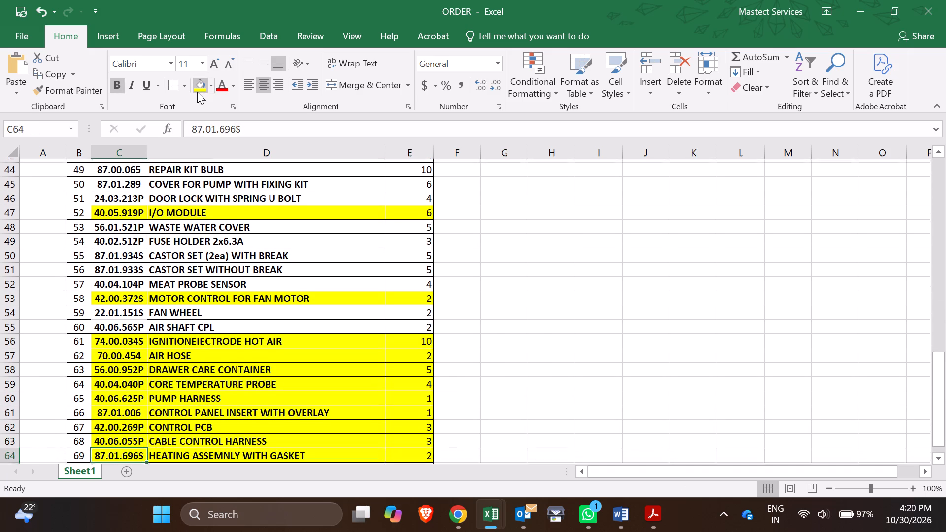
pyautogui.press('Down')
pyautogui.press('Down')
pyautogui.press('Up')
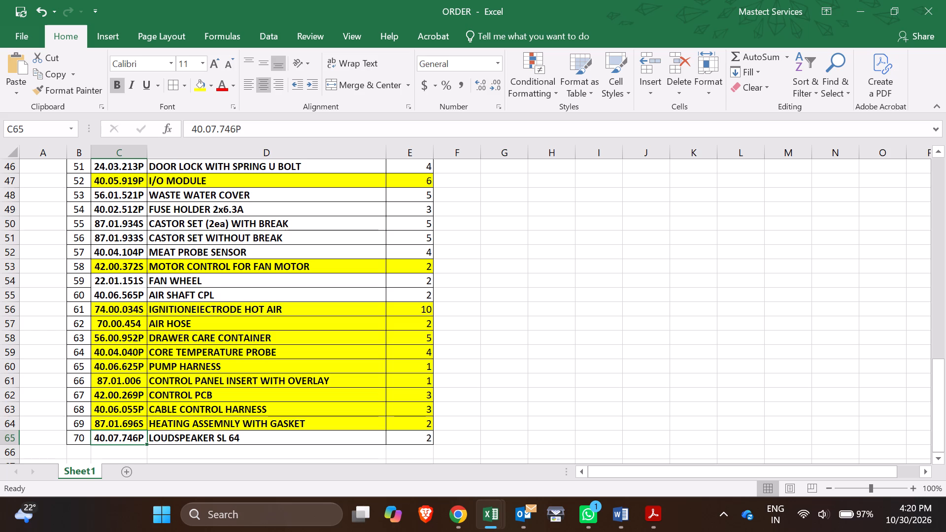
pyautogui.click(180, 297)
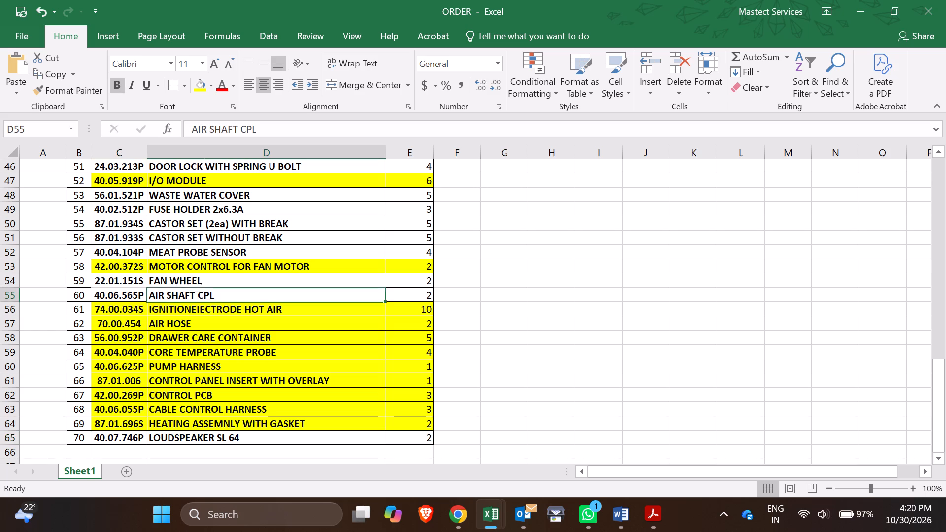
pyautogui.press('Up')
pyautogui.press('Left')
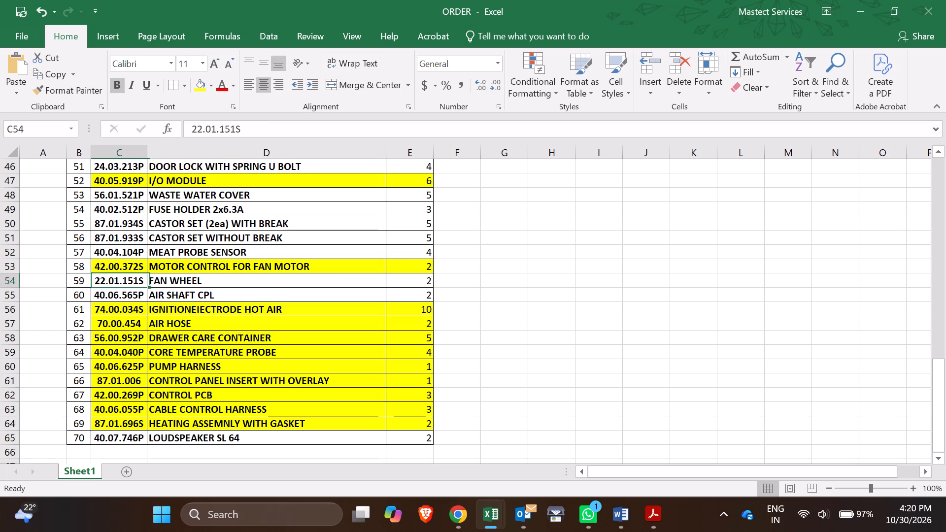
pyautogui.hotkey('shift', 'Right')
pyautogui.hotkey('shift', 'Right')
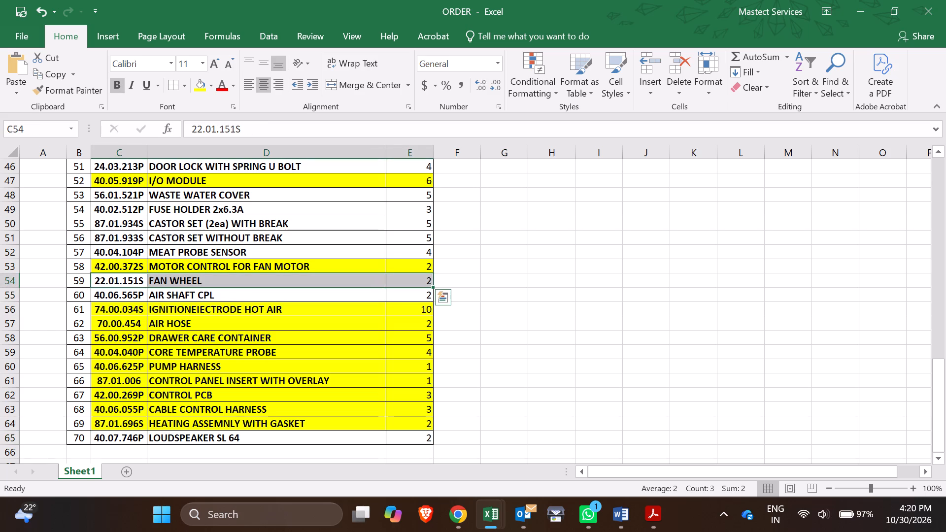
pyautogui.click(204, 90)
# Highlight the MEAT PROBE SENSOR entry, code 40.04.104P, ORDER cells C52 to E52, in yellow.
pyautogui.click(125, 241)
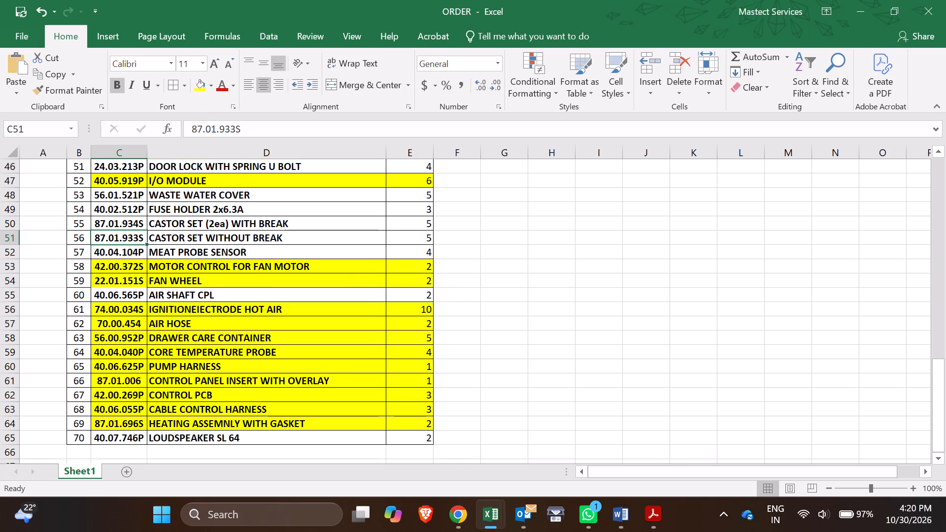
pyautogui.press('Down')
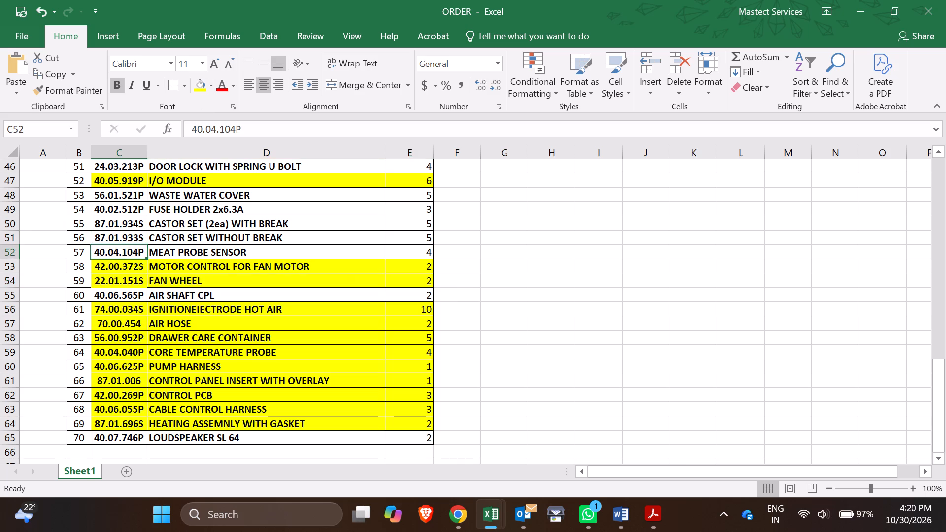
pyautogui.hotkey('shift', 'Right')
pyautogui.hotkey('shift', 'Right')
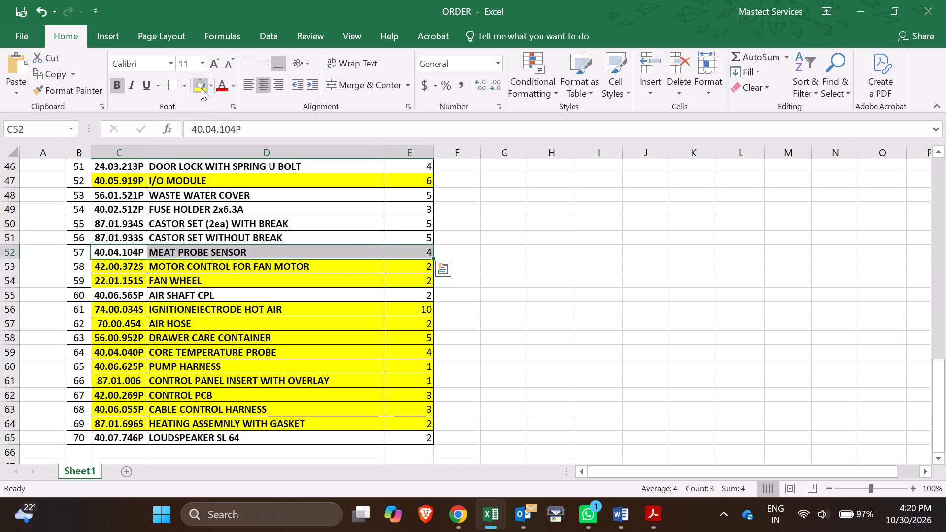
pyautogui.click(201, 88)
# Highlight the COVER FOR PUMP WITH FIXING KIT entry, code 87.01.289, ORDER cells C45 to E45, in yellow.
pyautogui.press('Up')
pyautogui.press('Up')
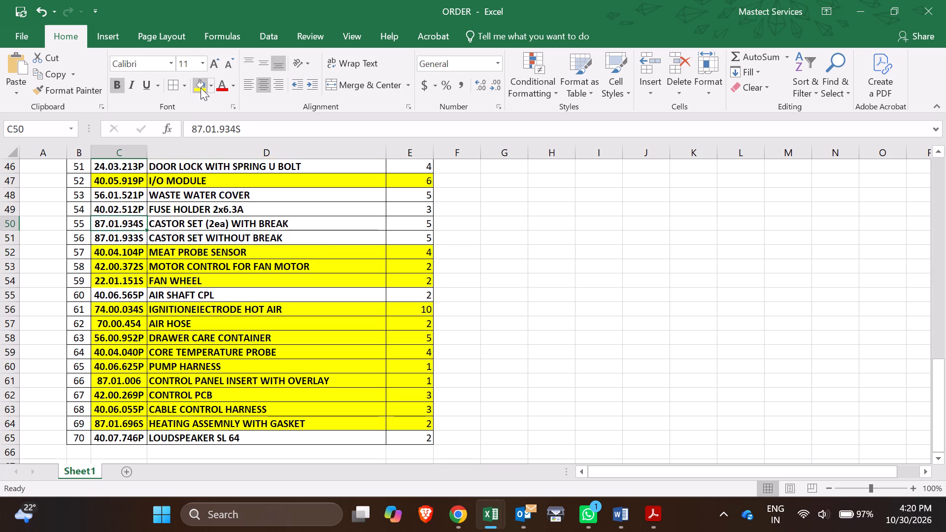
pyautogui.press('Up')
pyautogui.press('Down')
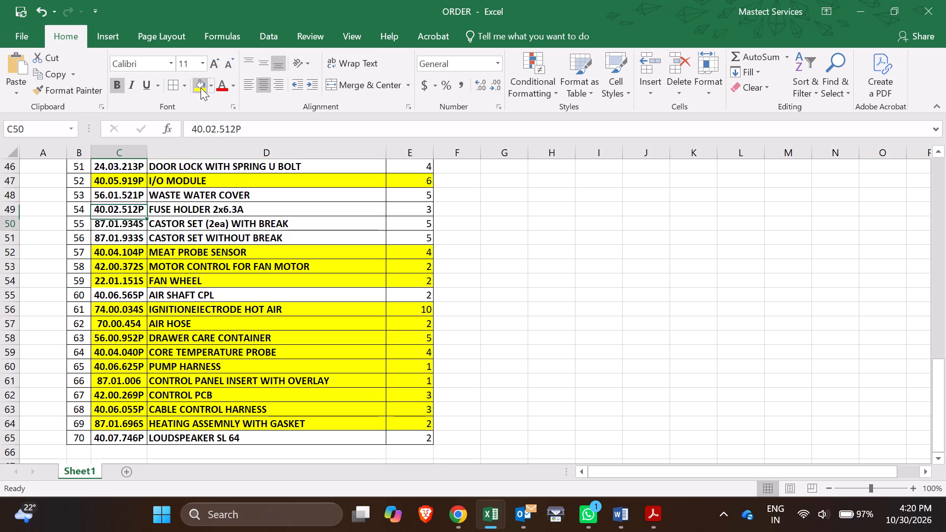
pyautogui.press('Up')
pyautogui.press('Up')
pyautogui.press('Up')
pyautogui.press('Up')
pyautogui.press('Up')
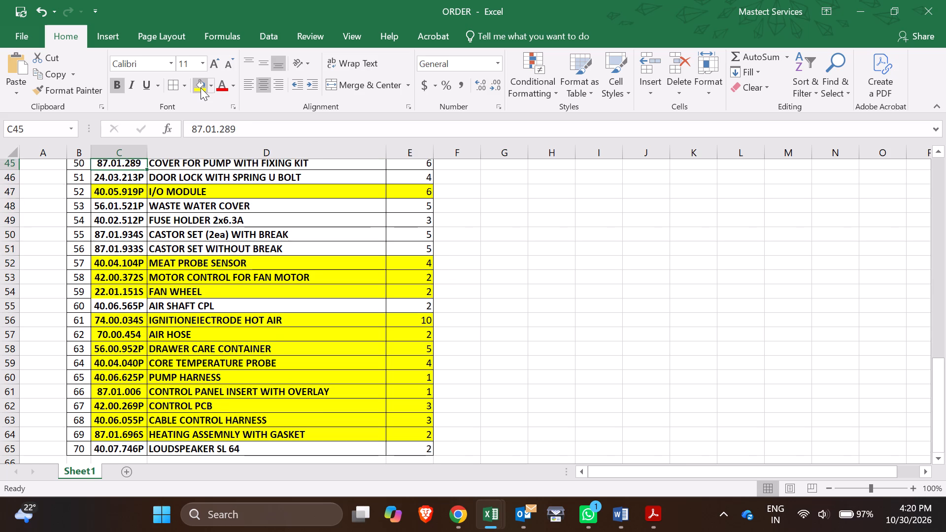
pyautogui.press('Down')
pyautogui.press('Up')
pyautogui.press('Up')
pyautogui.press('Down')
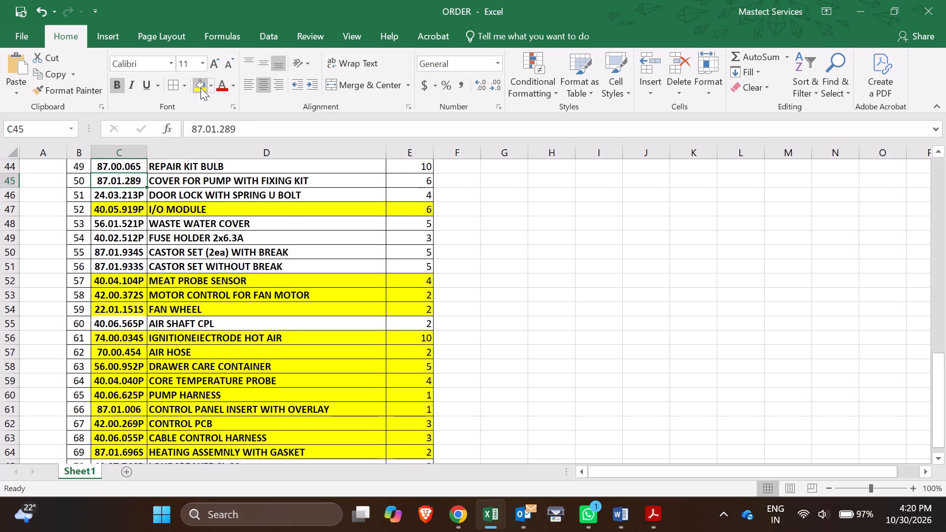
pyautogui.hotkey('shift', 'Right')
pyautogui.hotkey('shift', 'Right')
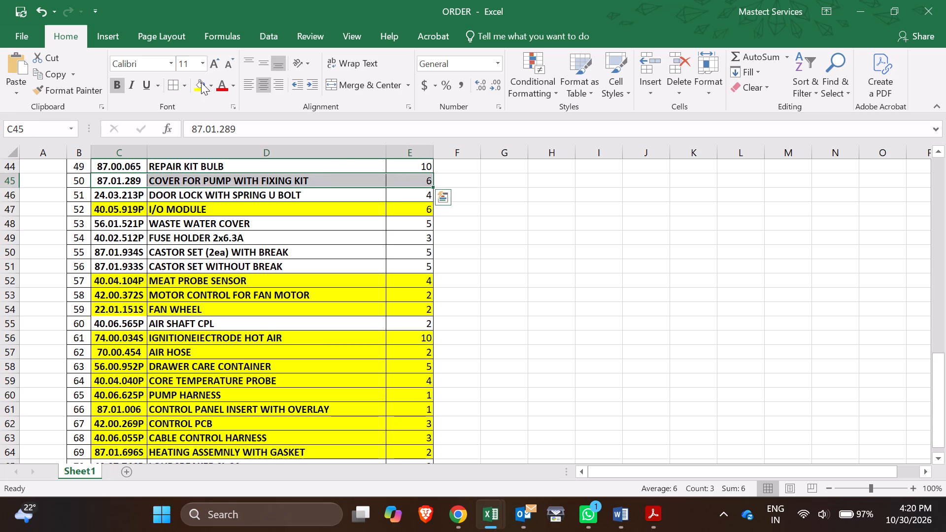
pyautogui.click(201, 84)
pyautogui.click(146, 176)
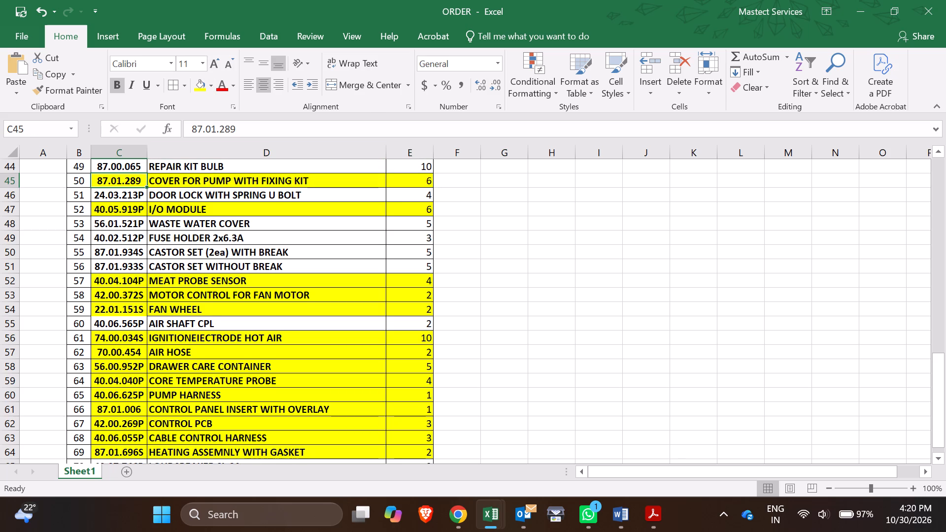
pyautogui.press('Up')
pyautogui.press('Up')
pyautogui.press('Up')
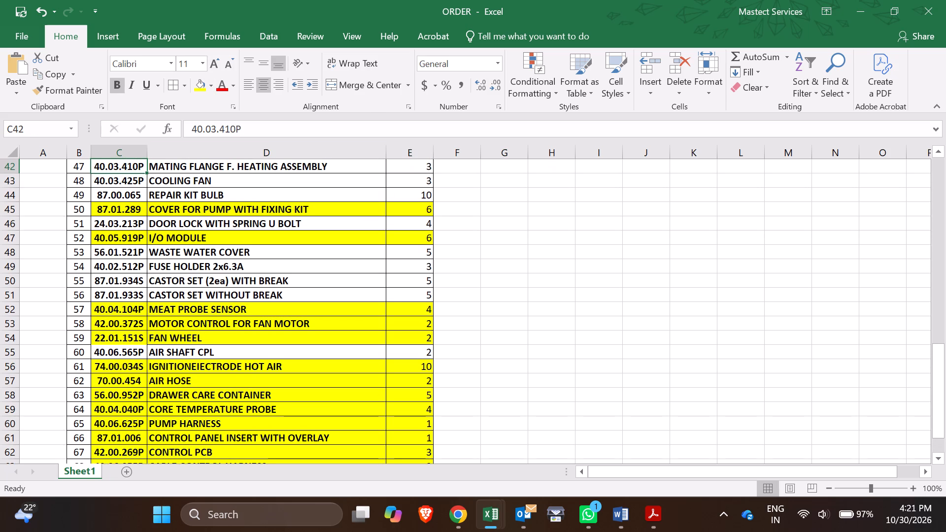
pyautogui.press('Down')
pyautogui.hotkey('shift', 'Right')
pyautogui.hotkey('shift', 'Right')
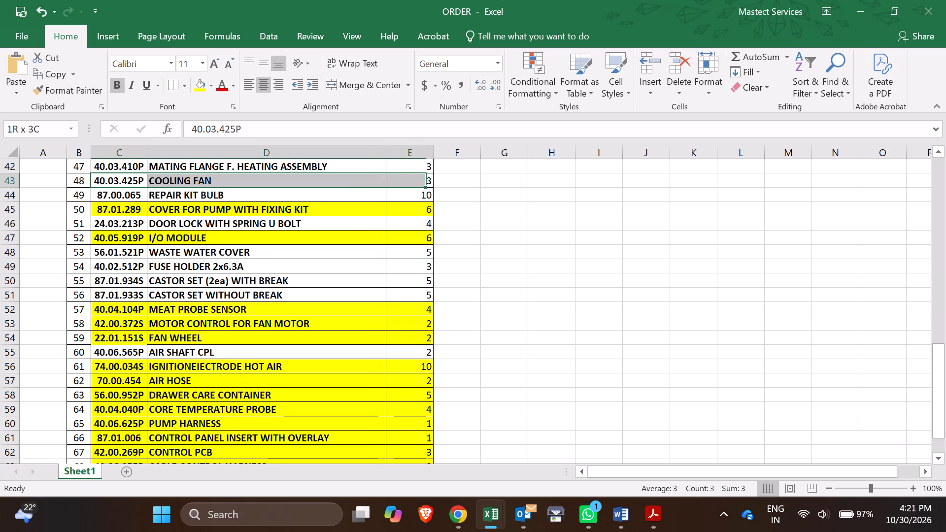
# Highlight the HALOGEN BULB entry, code 3024.0201P, ORDER cells C35 to E35, in yellow.
pyautogui.scroll(1, 136, 240)
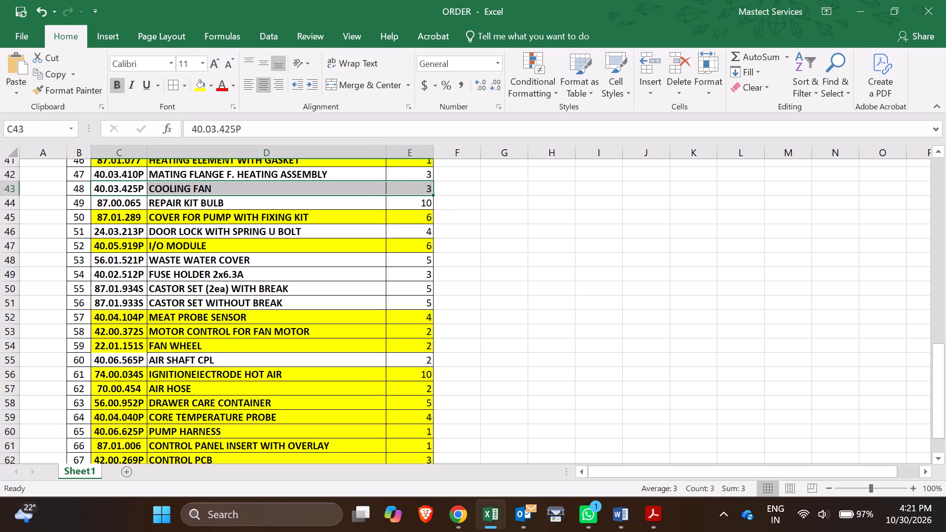
pyautogui.scroll(1, 136, 240)
pyautogui.click(116, 173)
pyautogui.press('Up')
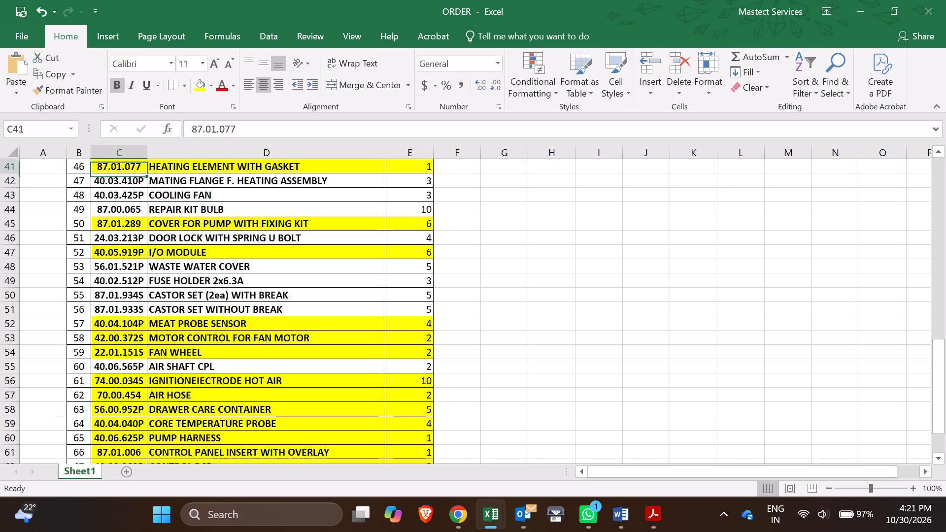
pyautogui.press('Up')
pyautogui.press('Up')
pyautogui.press('Up')
pyautogui.press('Up')
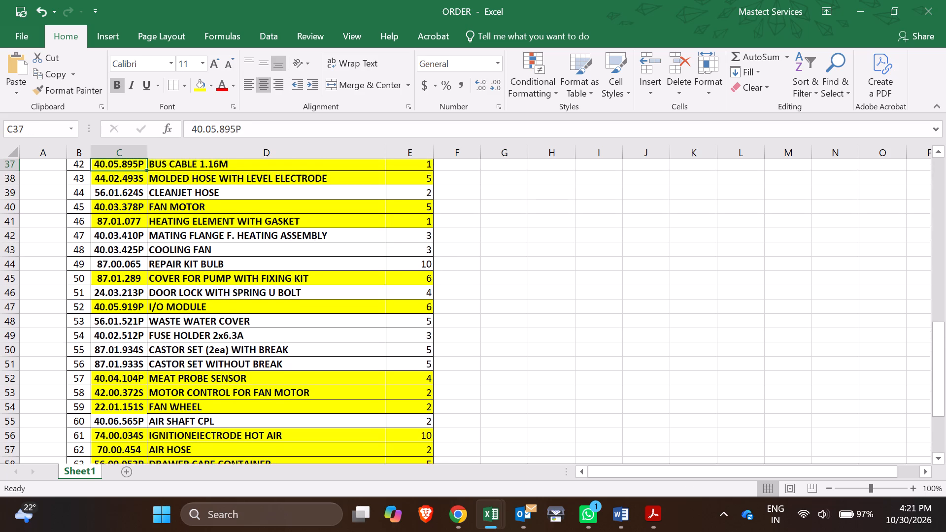
pyautogui.press('Up')
pyautogui.press('Up')
pyautogui.press('Up')
pyautogui.press('Up')
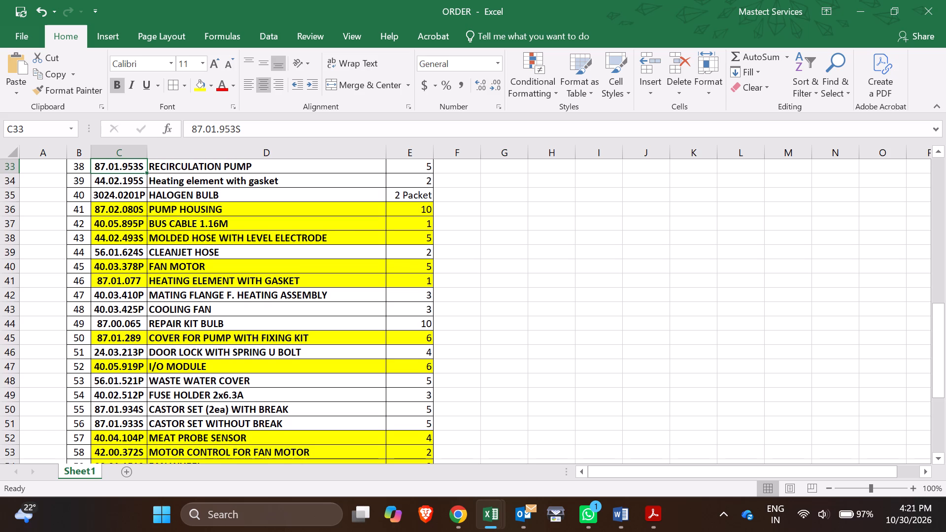
pyautogui.press('Down')
pyautogui.press('Down')
pyautogui.hotkey('shift', 'Right')
pyautogui.hotkey('shift', 'Right')
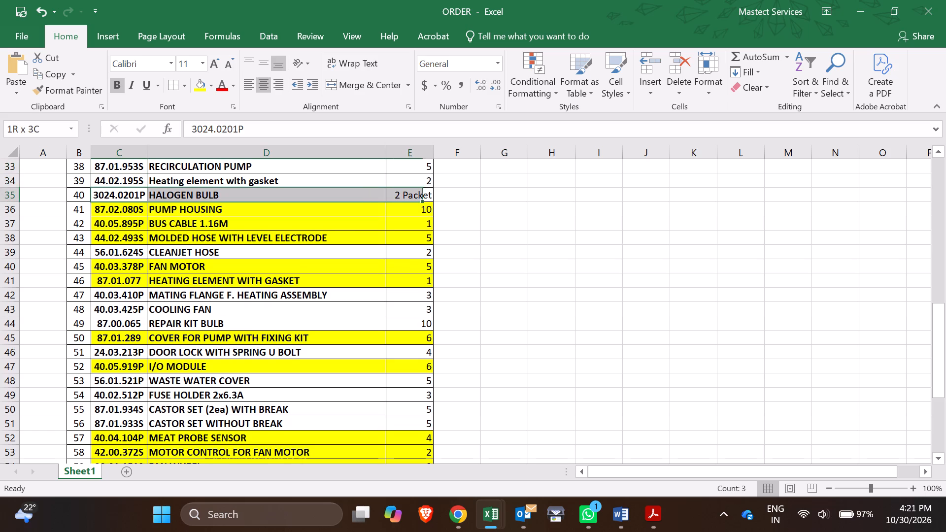
pyautogui.click(201, 83)
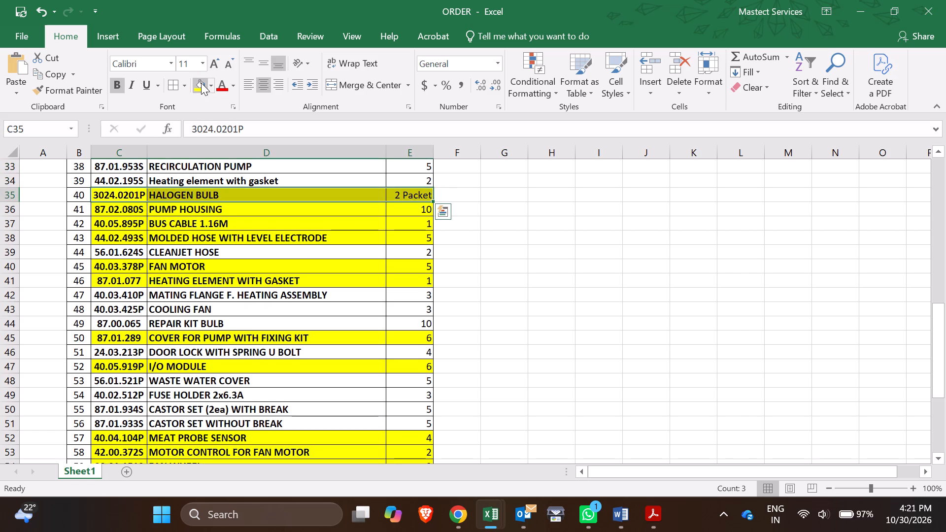
# Review the highlighted and unhighlighted part entries in ORDER from row 35 back up to the header row.
pyautogui.press('Up')
pyautogui.press('Up')
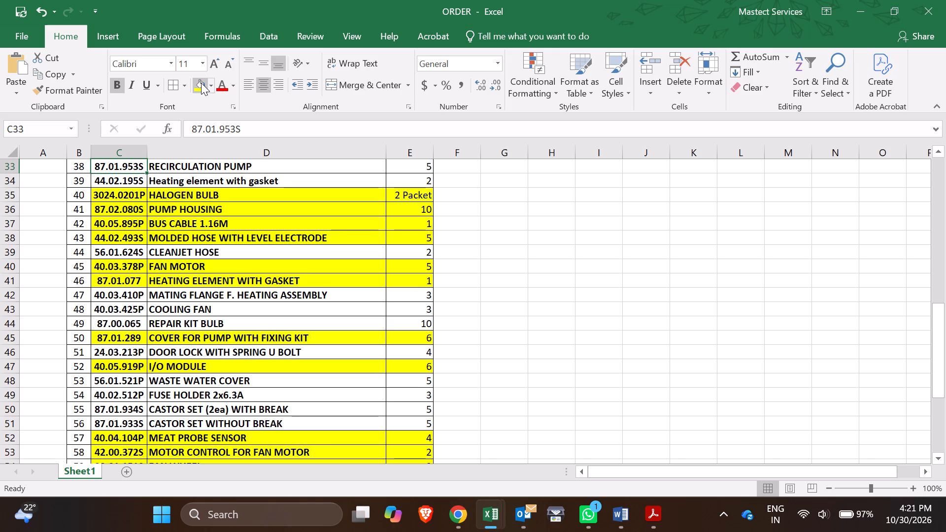
pyautogui.press('Up')
pyautogui.press('Up')
pyautogui.press('Up')
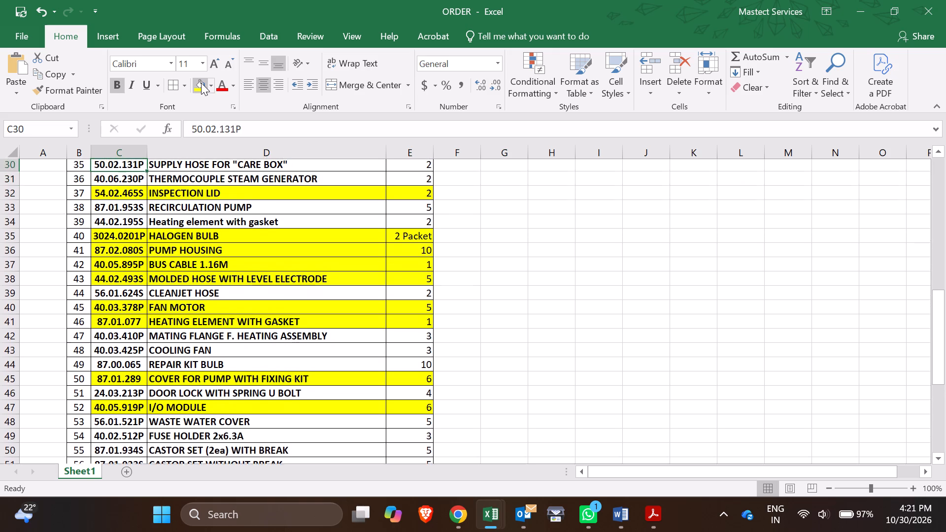
pyautogui.press('Up')
pyautogui.press('Up')
pyautogui.press('Down')
pyautogui.press('Up')
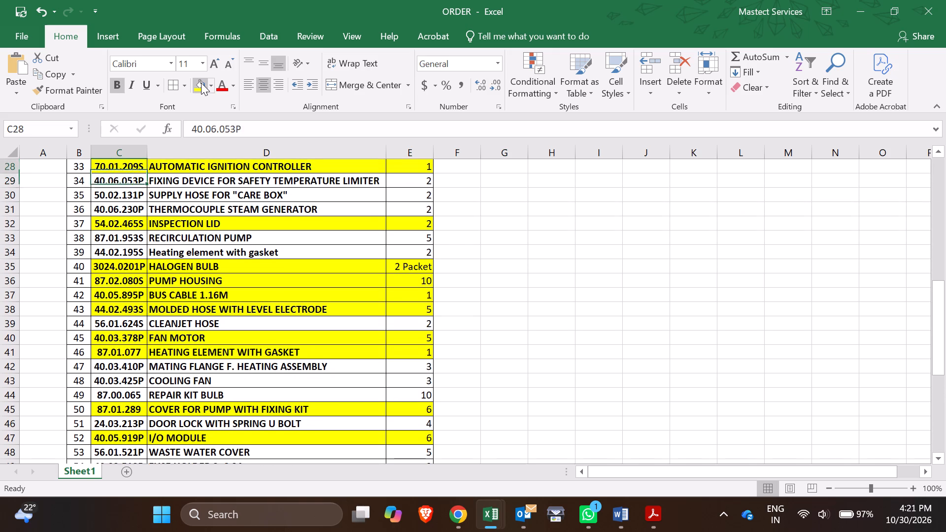
pyautogui.press('Up')
pyautogui.press('Up')
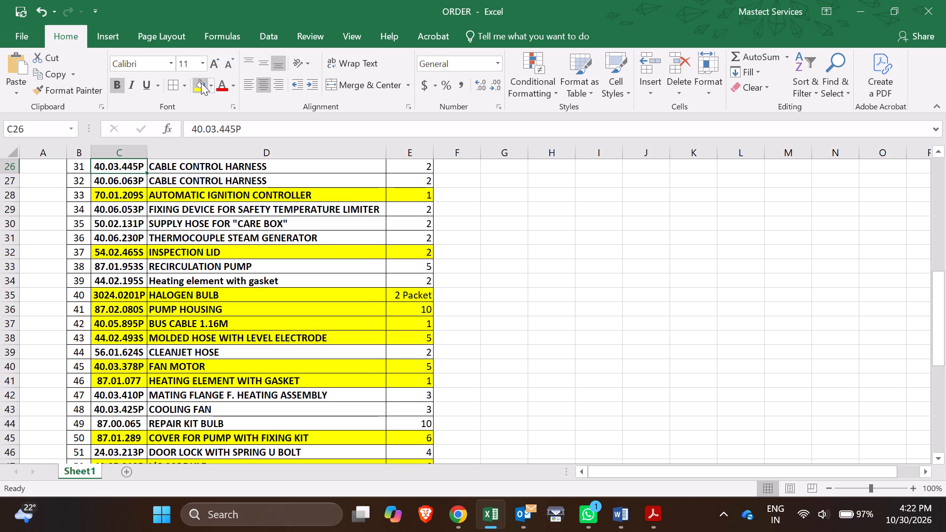
pyautogui.press('Up')
pyautogui.press('Up')
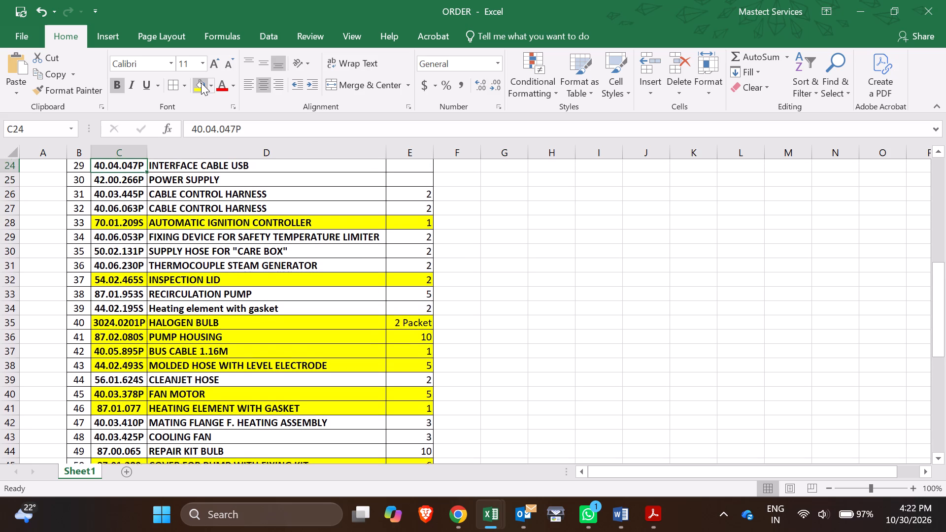
pyautogui.press('Up')
pyautogui.press('Up')
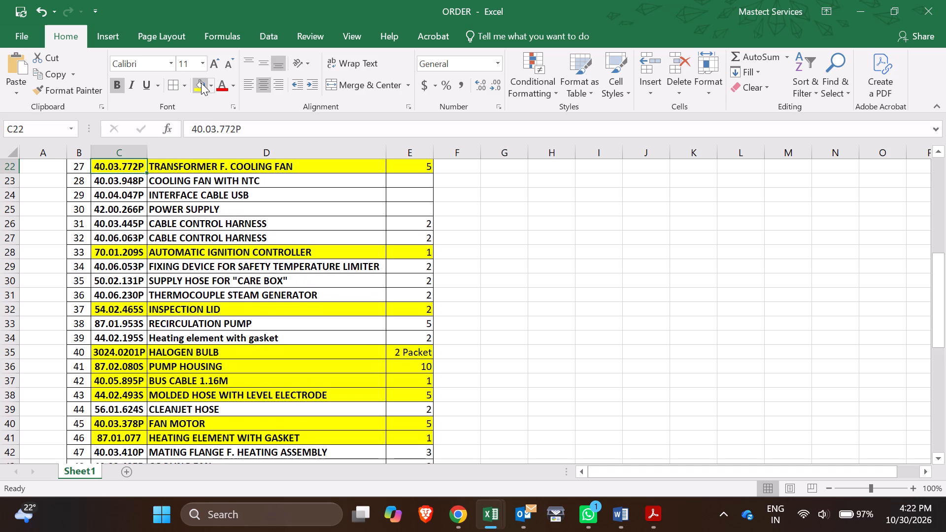
pyautogui.press('Down')
pyautogui.press('Up')
pyautogui.press('Up')
pyautogui.press('Up')
pyautogui.press('Up')
pyautogui.press('Up')
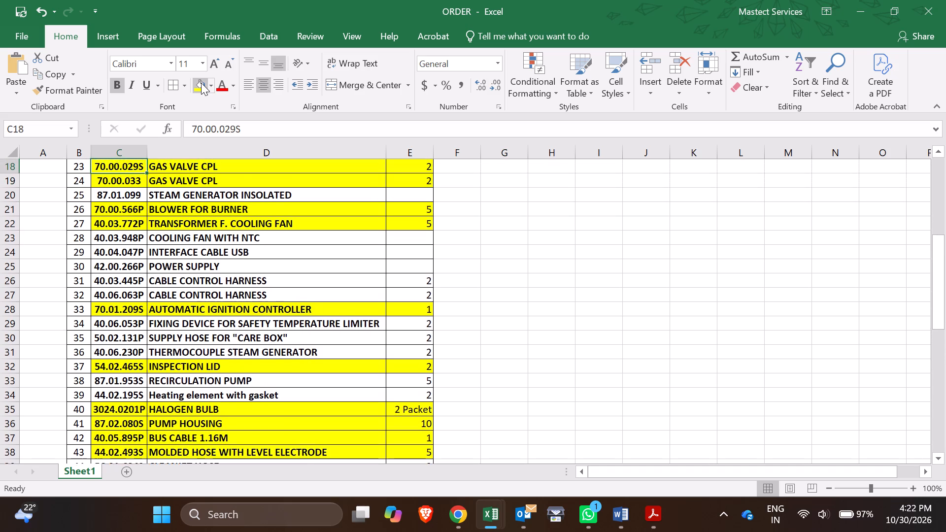
pyautogui.press('Up')
pyautogui.press('Up')
pyautogui.press('Up')
pyautogui.press('Up')
pyautogui.press('Up')
pyautogui.press('Up')
pyautogui.press('Up')
pyautogui.press('Up')
pyautogui.press('Up')
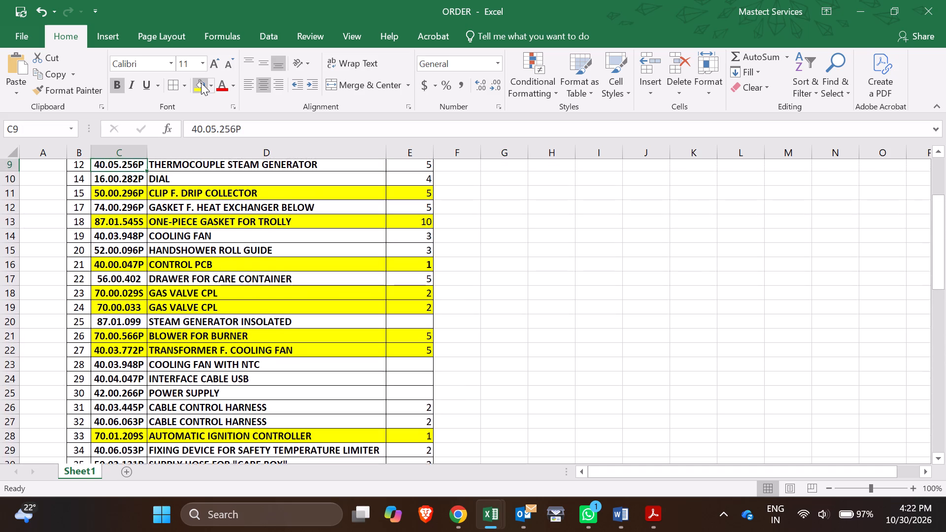
pyautogui.press('Up')
pyautogui.press('Up')
pyautogui.press('Up')
pyautogui.press('Up')
pyautogui.press('Up')
pyautogui.press('Up')
pyautogui.press('Up')
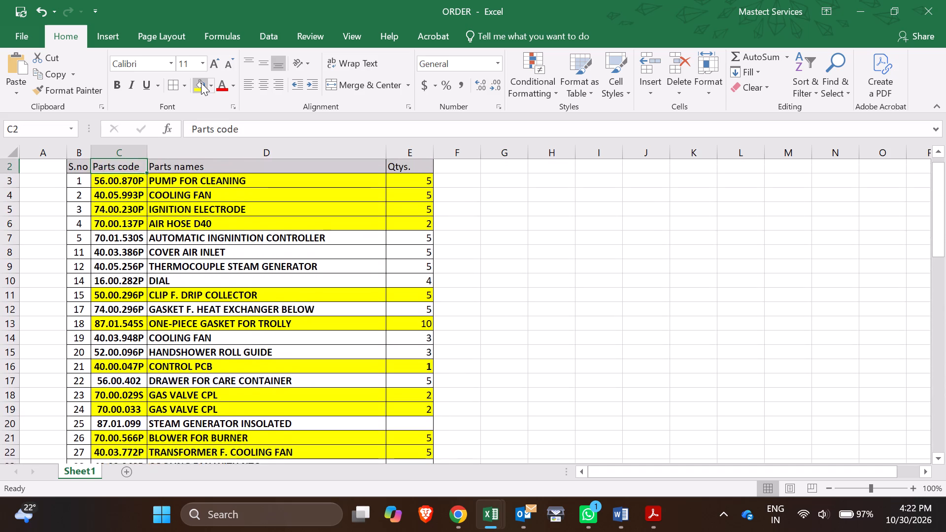
pyautogui.press('Up')
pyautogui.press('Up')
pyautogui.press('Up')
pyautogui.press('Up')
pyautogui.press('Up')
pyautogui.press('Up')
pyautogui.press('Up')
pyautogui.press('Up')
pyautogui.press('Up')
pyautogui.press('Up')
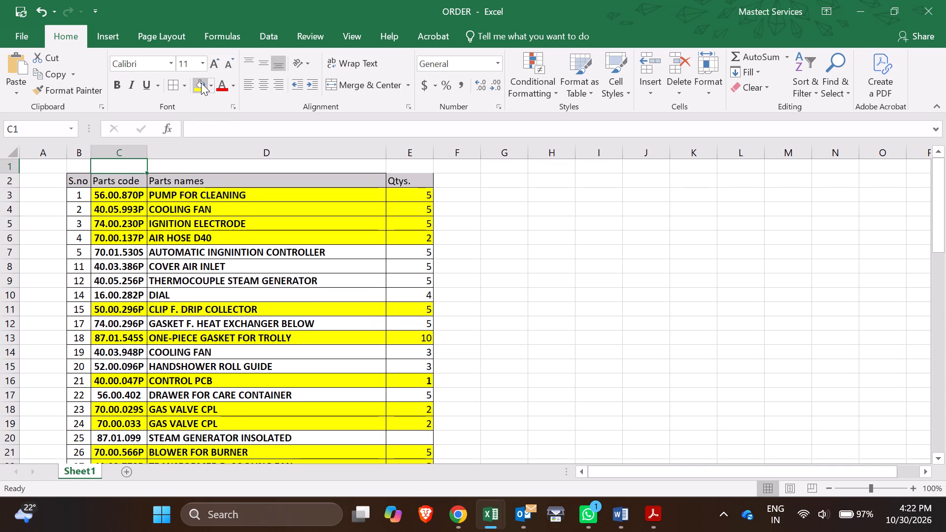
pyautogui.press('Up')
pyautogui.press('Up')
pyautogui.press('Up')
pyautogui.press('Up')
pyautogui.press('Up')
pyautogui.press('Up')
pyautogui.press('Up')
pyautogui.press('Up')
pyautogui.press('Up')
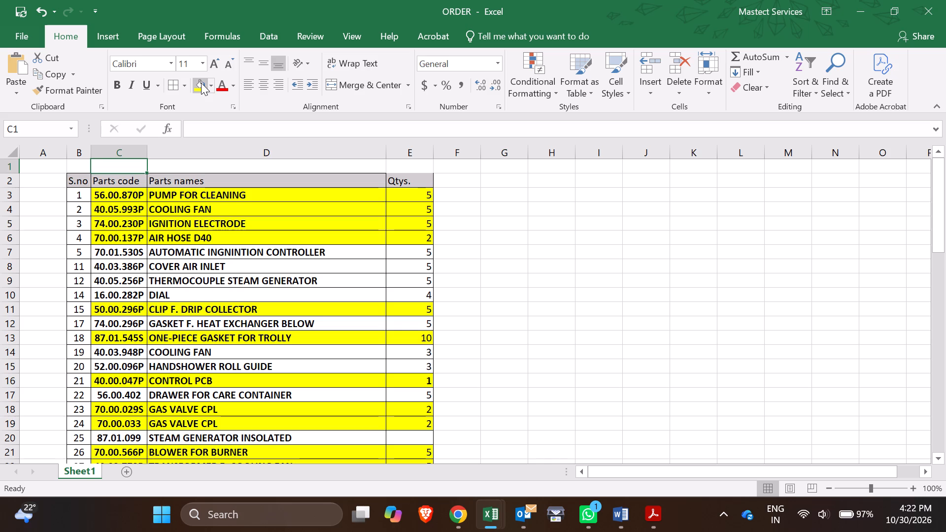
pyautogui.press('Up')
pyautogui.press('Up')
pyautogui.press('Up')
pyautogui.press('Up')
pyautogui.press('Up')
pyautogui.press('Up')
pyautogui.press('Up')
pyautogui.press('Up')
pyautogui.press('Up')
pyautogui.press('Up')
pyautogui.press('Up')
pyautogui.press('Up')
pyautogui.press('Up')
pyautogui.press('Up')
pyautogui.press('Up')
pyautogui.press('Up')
# Go to the first part entry, PUMP FOR CLEANING, code 56.00.870P, in ORDER cell C3.
pyautogui.press('Down')
pyautogui.press('Down')
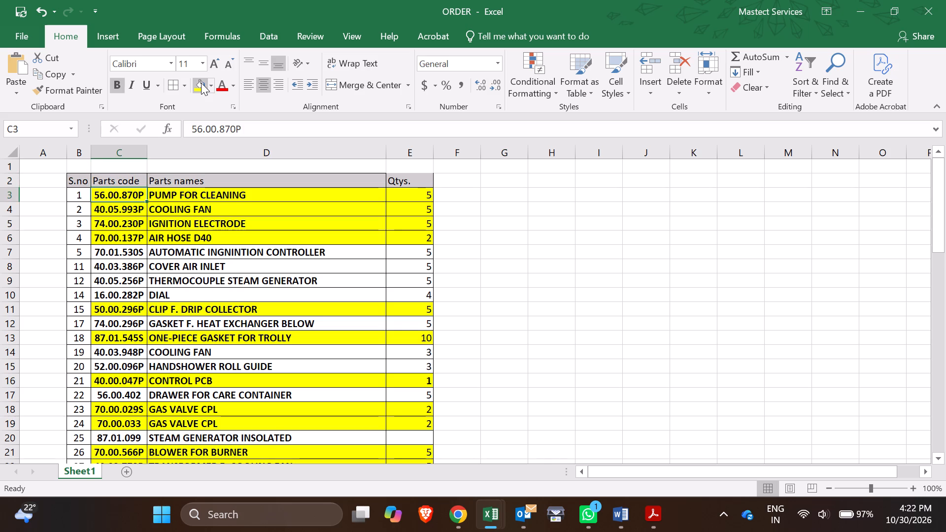